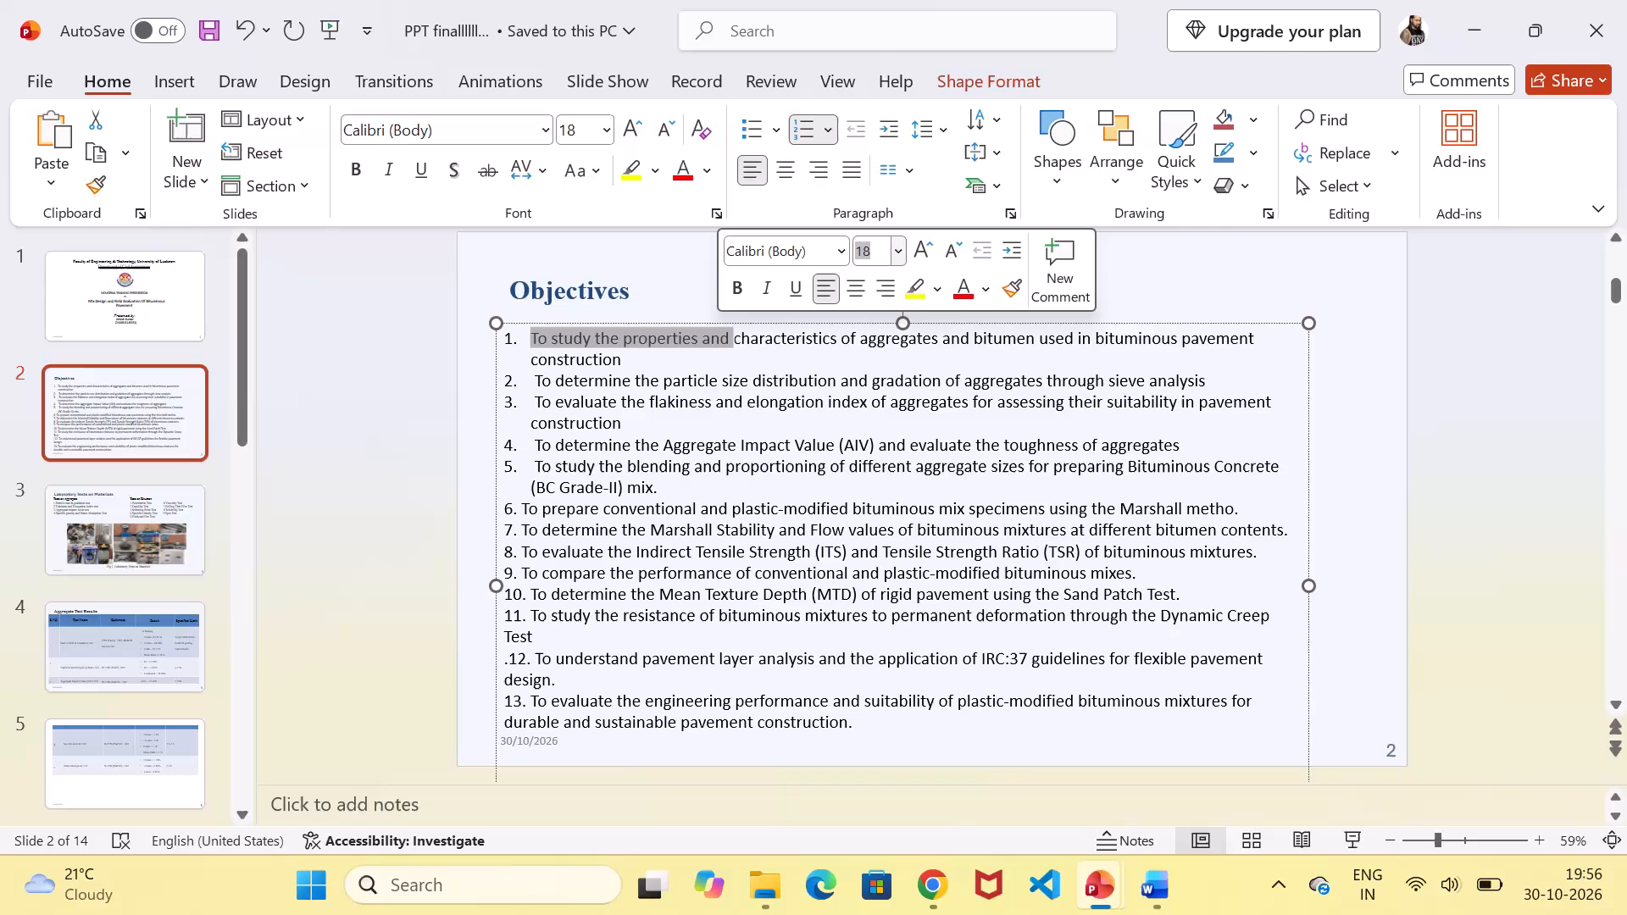
Look through the title, Objectives and Laboratory Tests on Materials slides, including the test photos, and return to the Objectives slide.
left_click(913, 413)
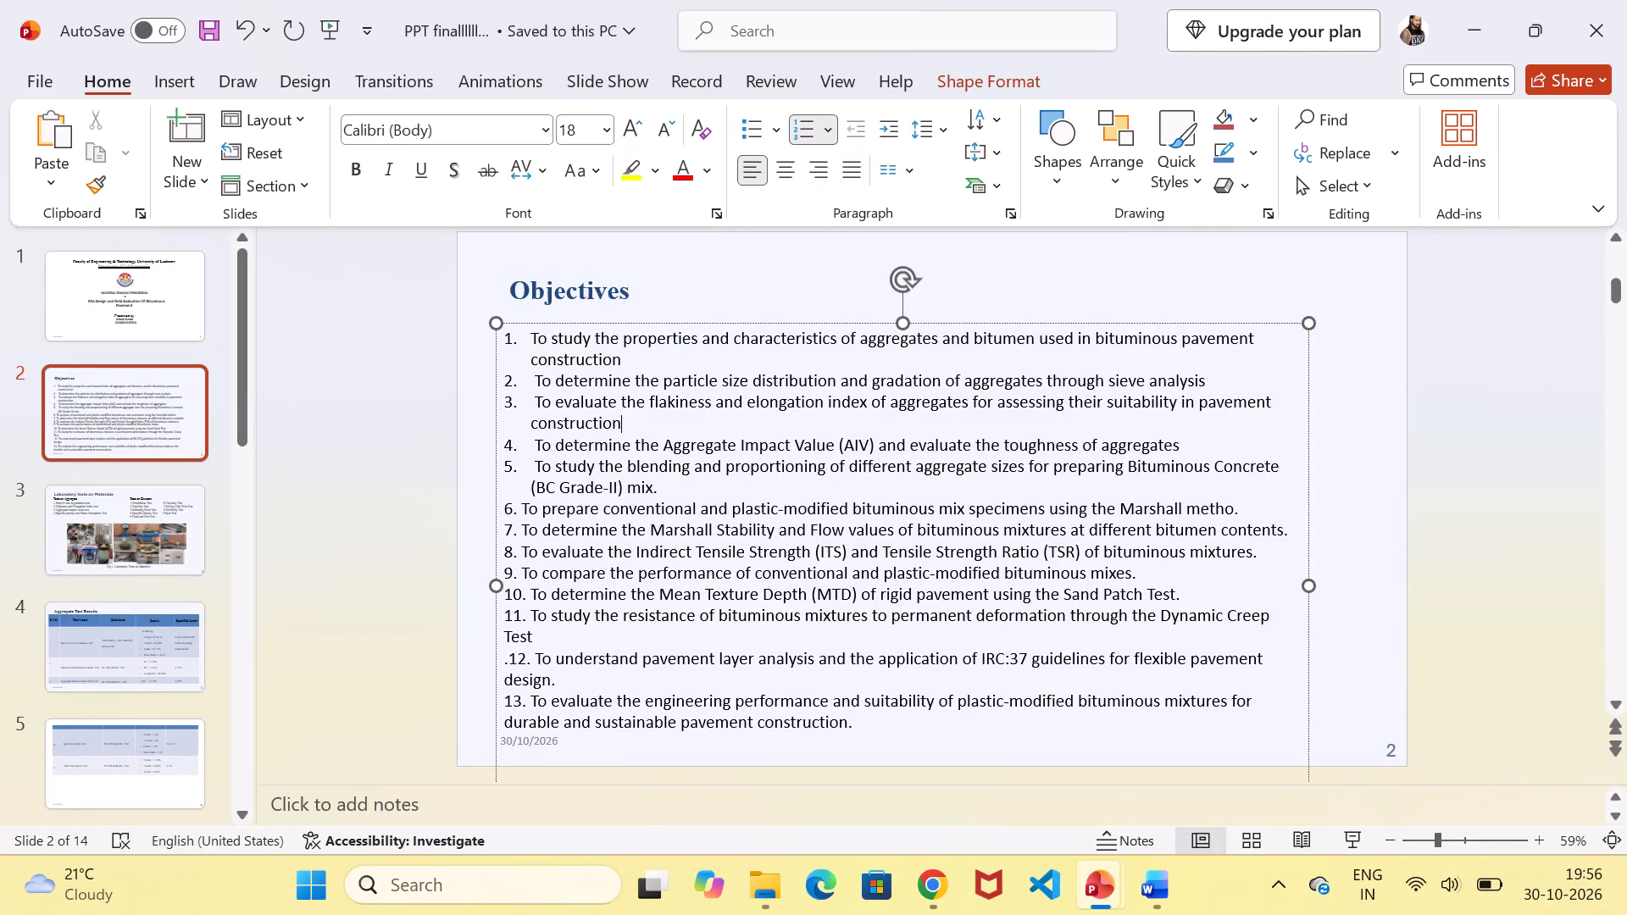
left_click(175, 303)
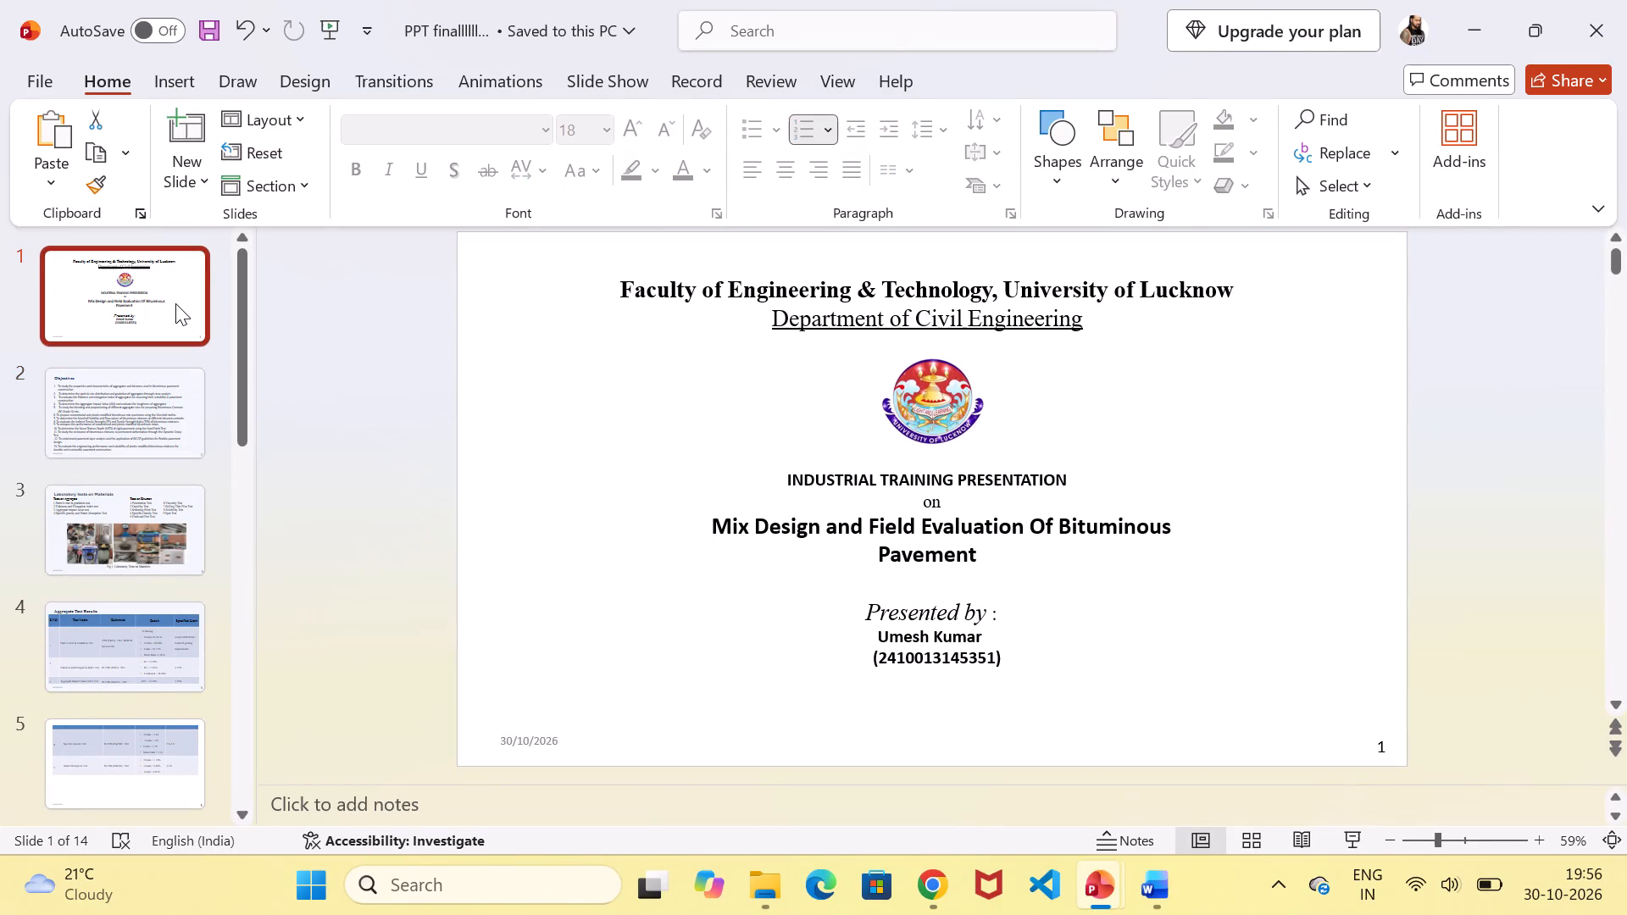
left_click(149, 411)
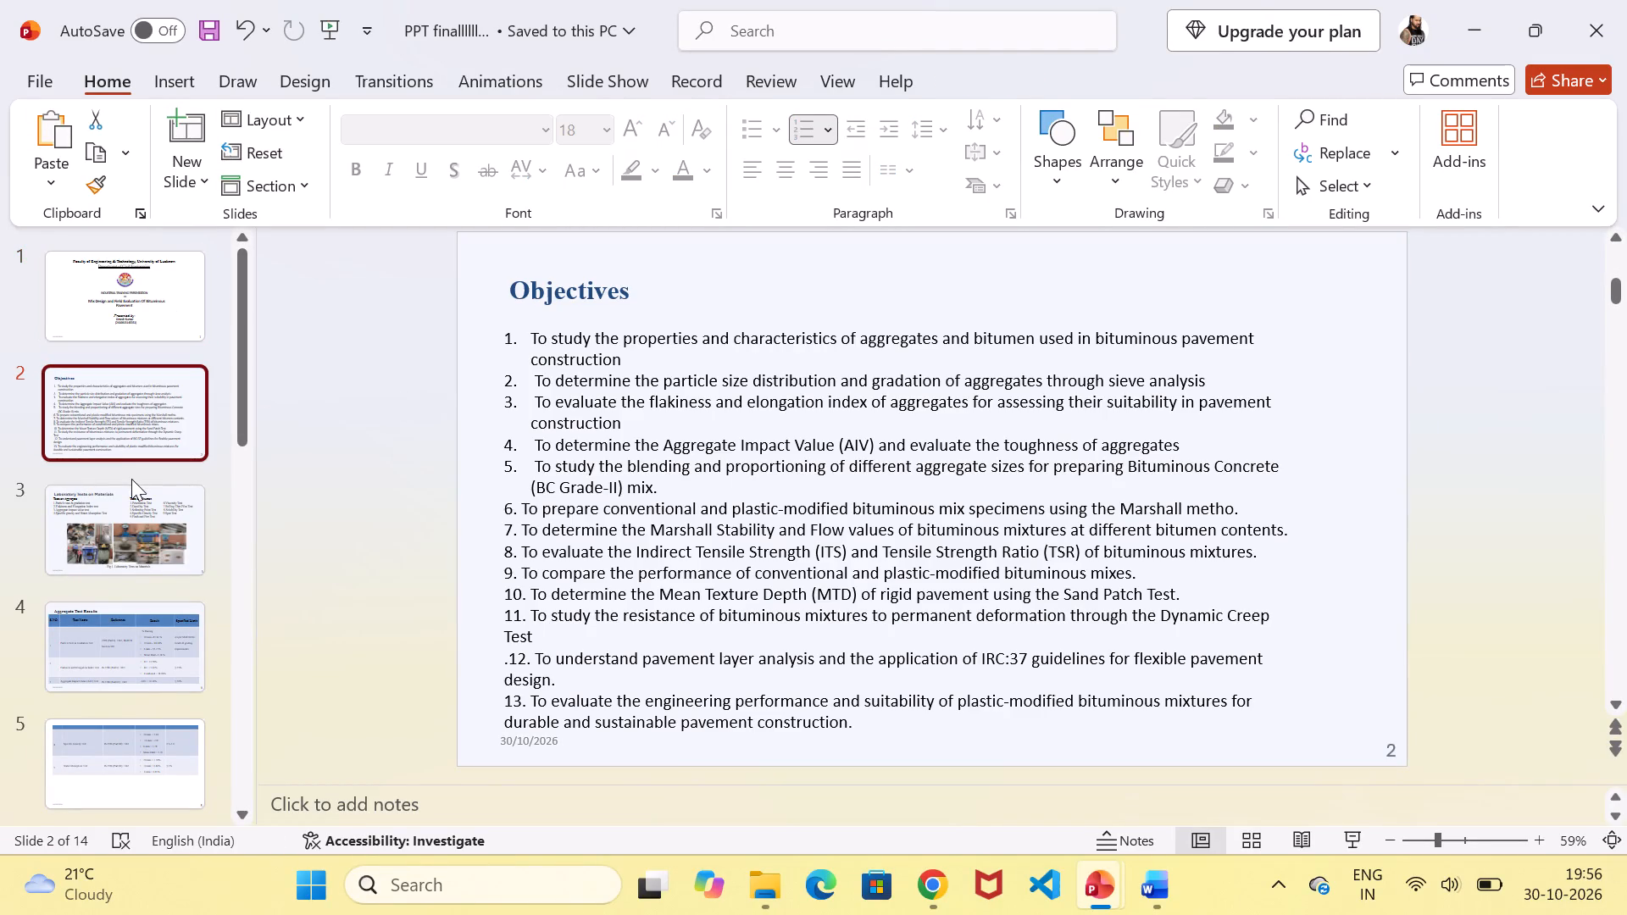
left_click(133, 493)
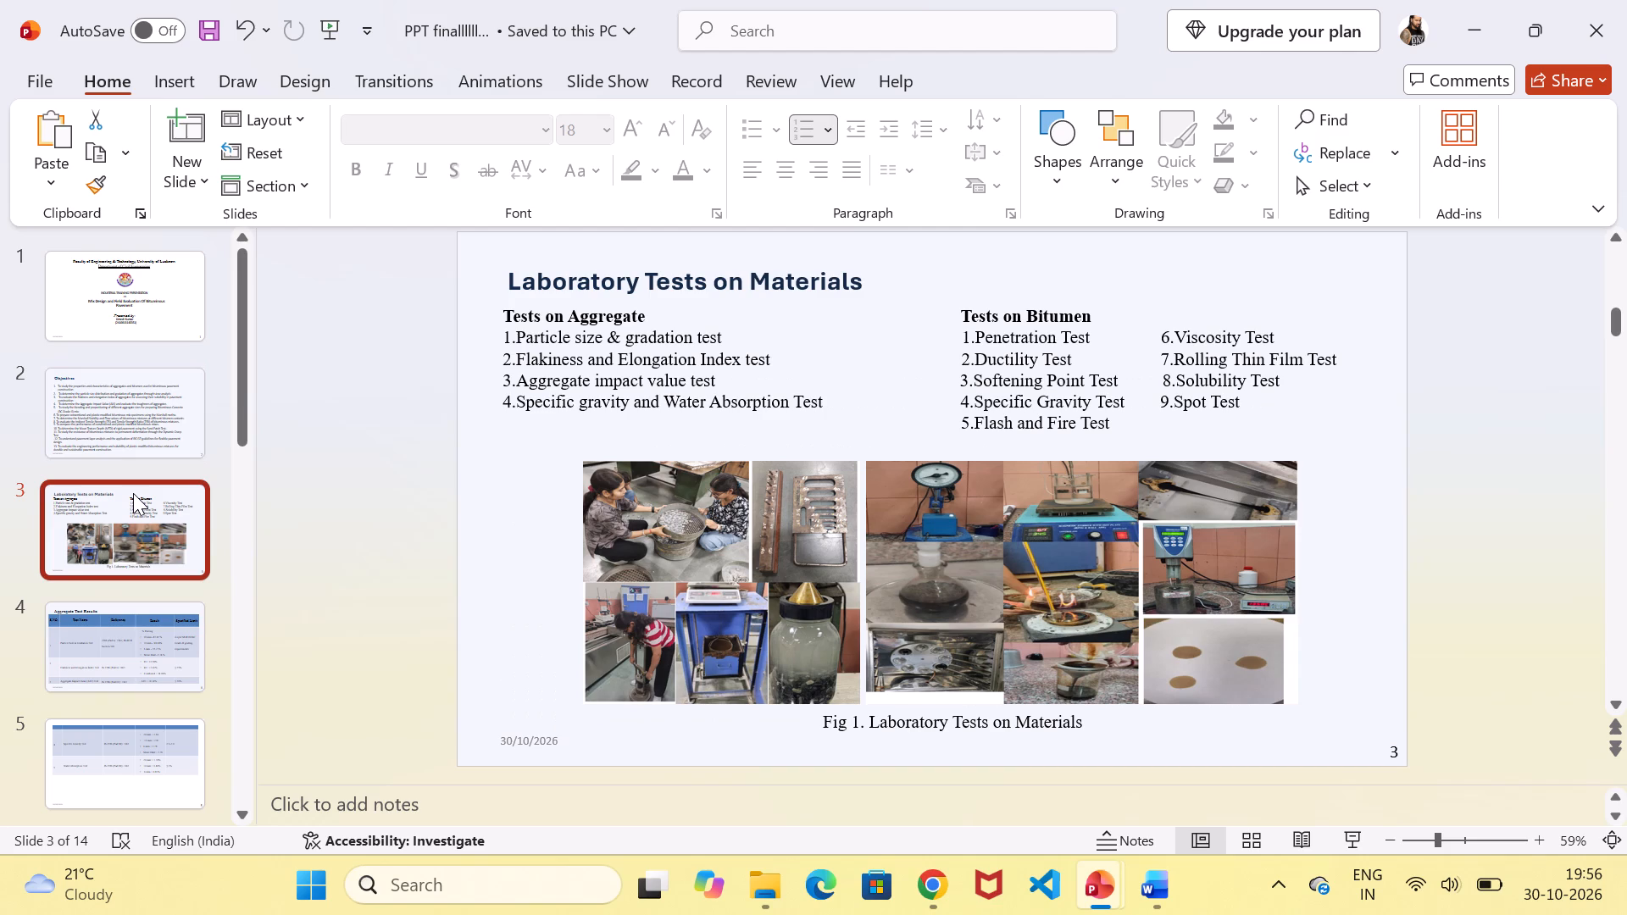
left_click(695, 543)
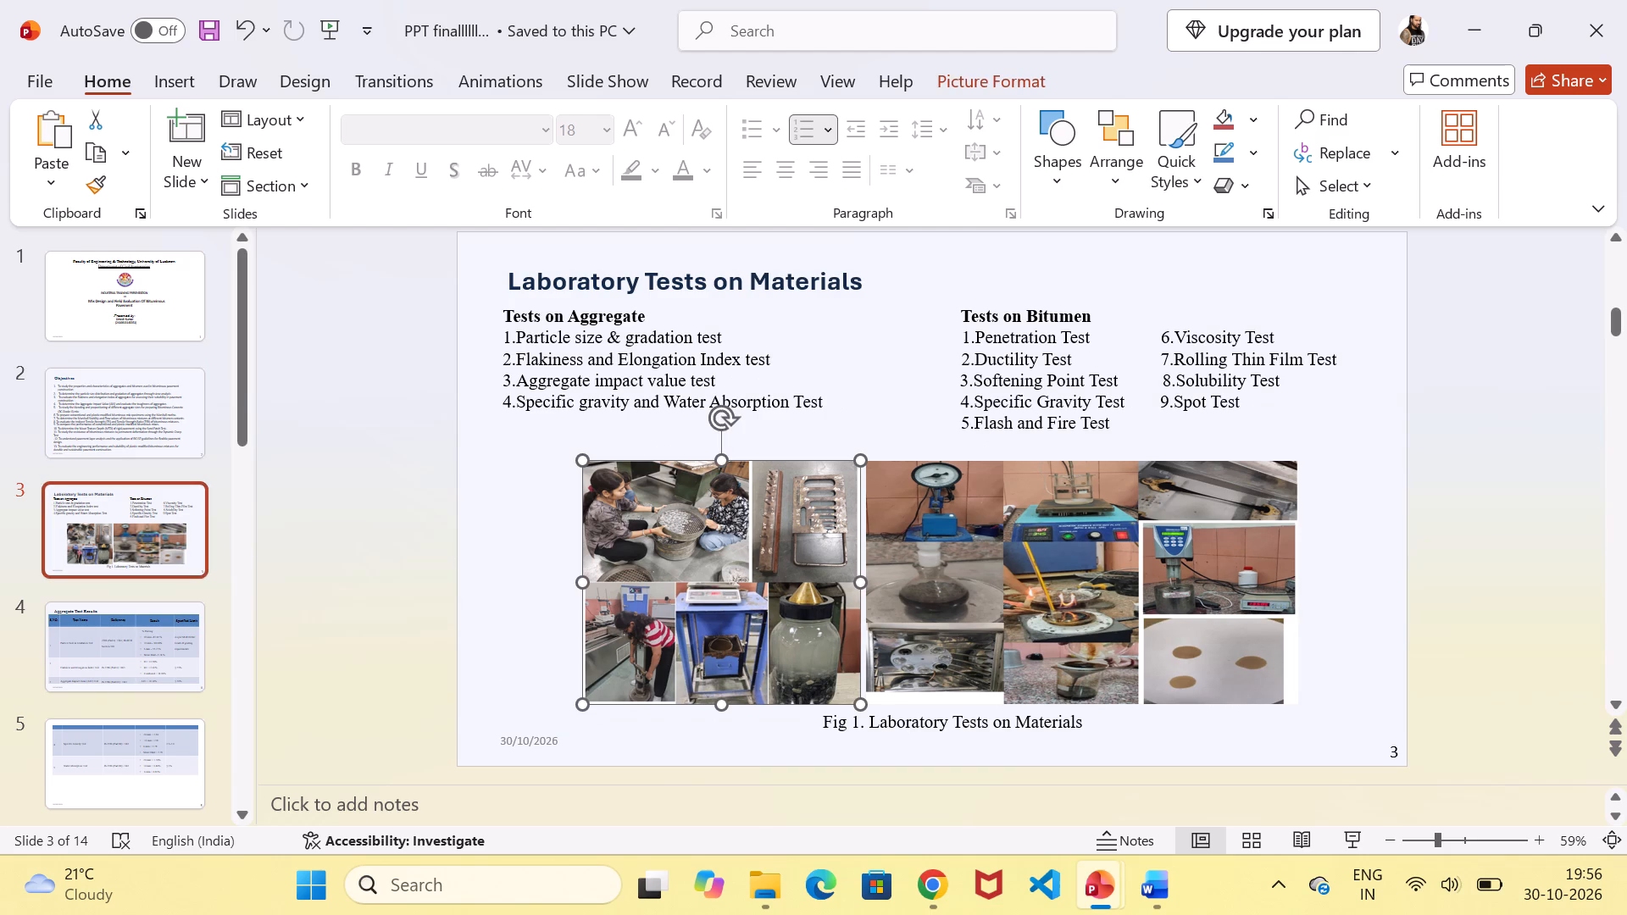
left_click(952, 581)
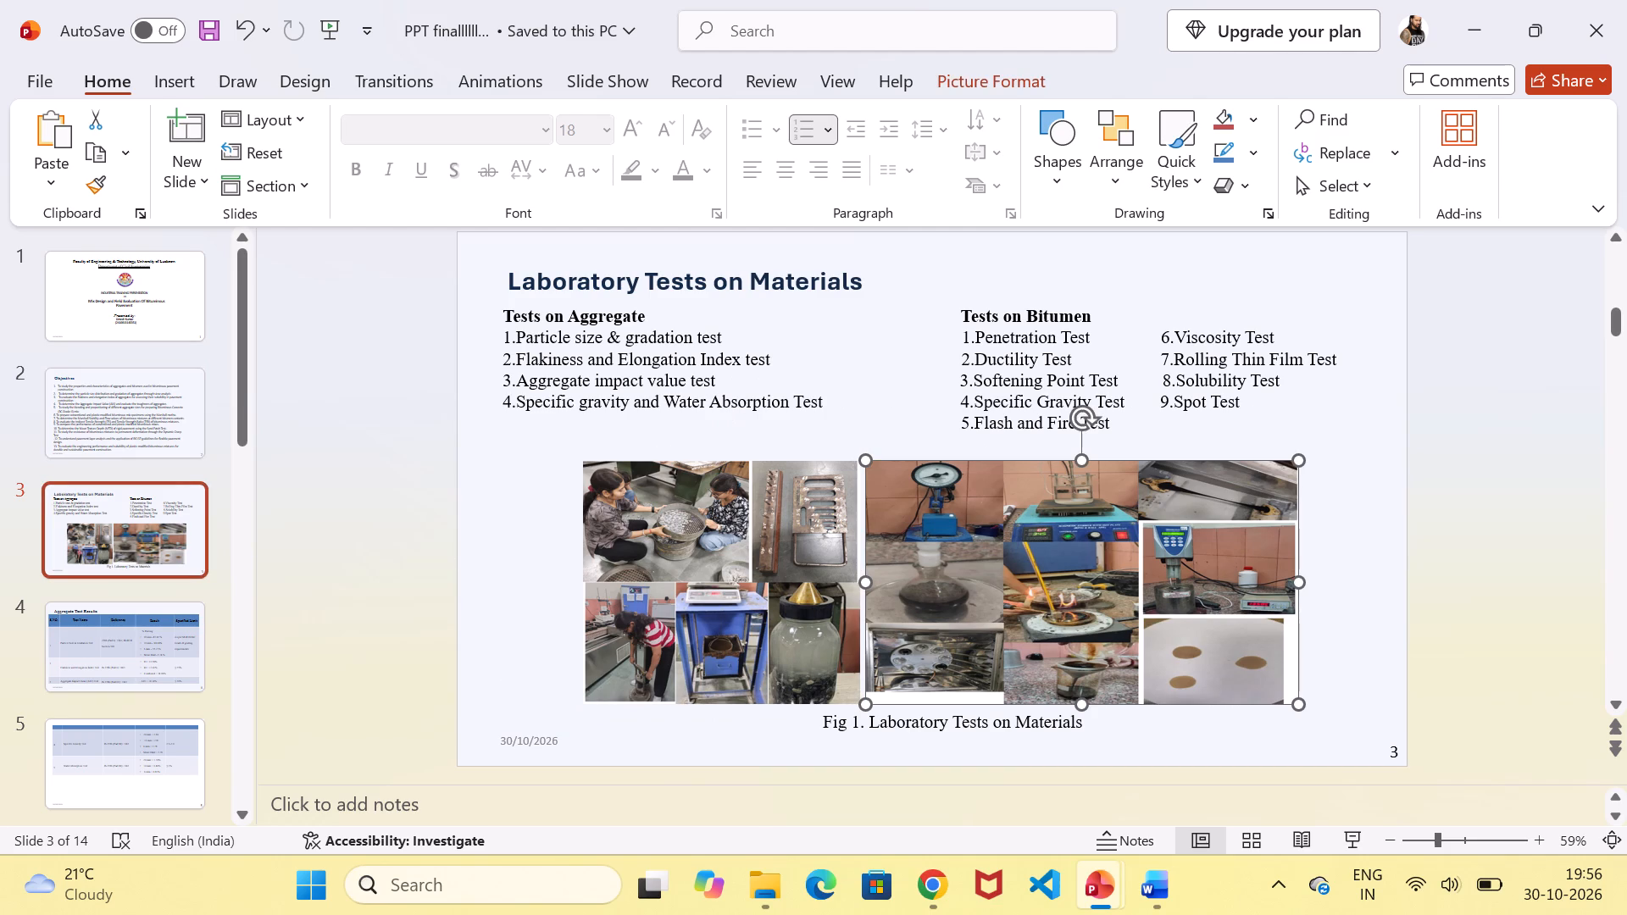
left_click(464, 548)
left_click(182, 416)
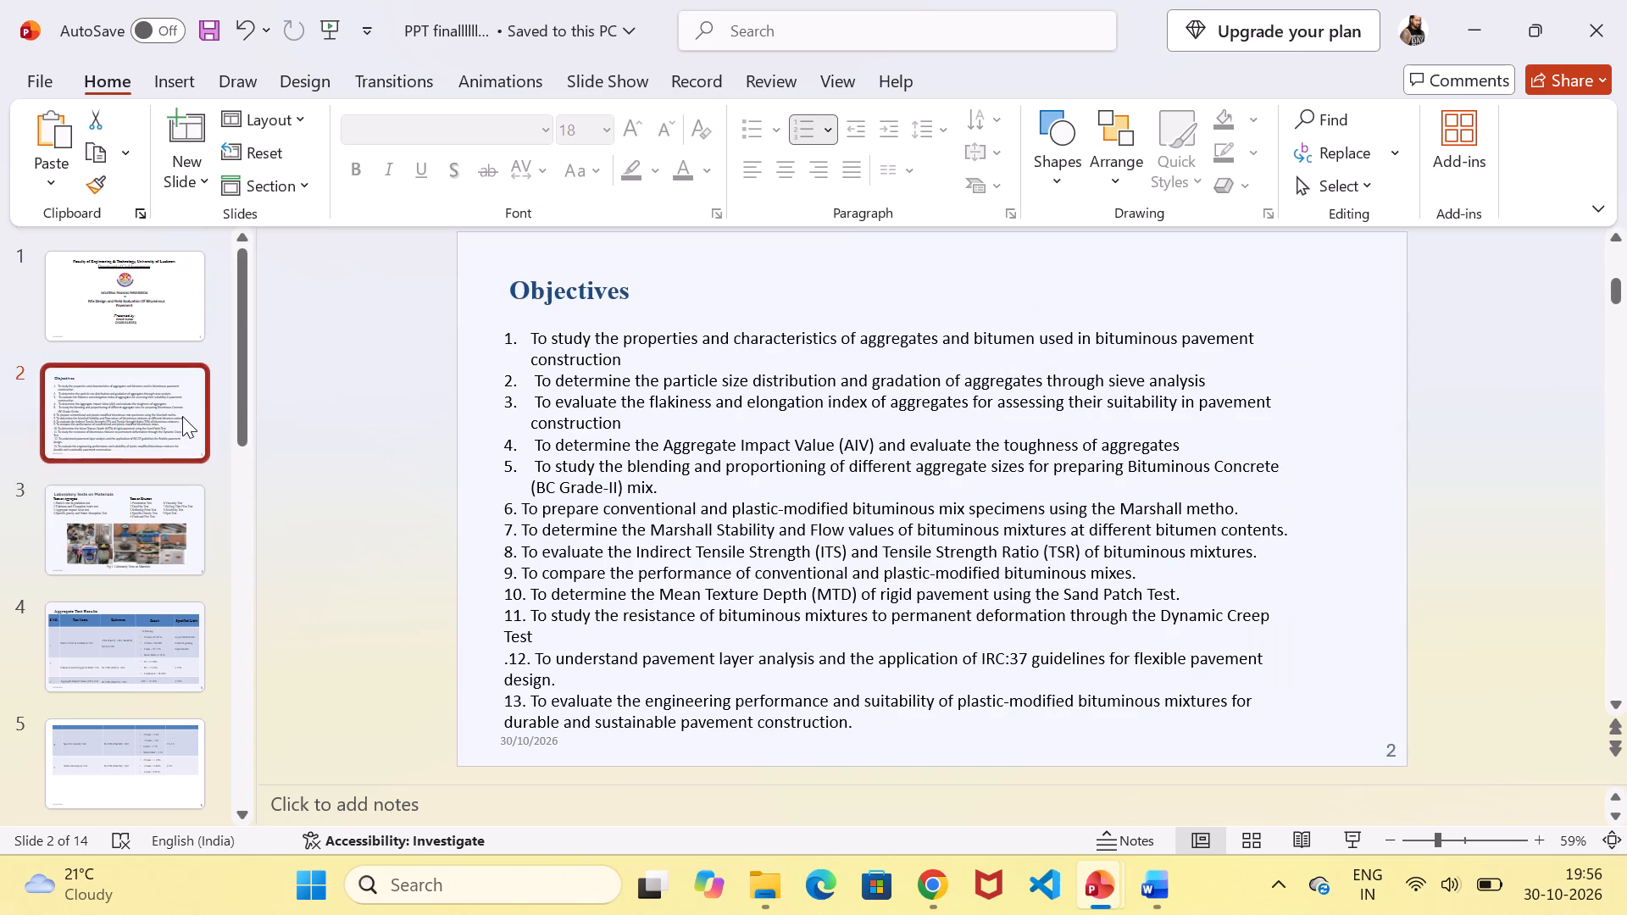
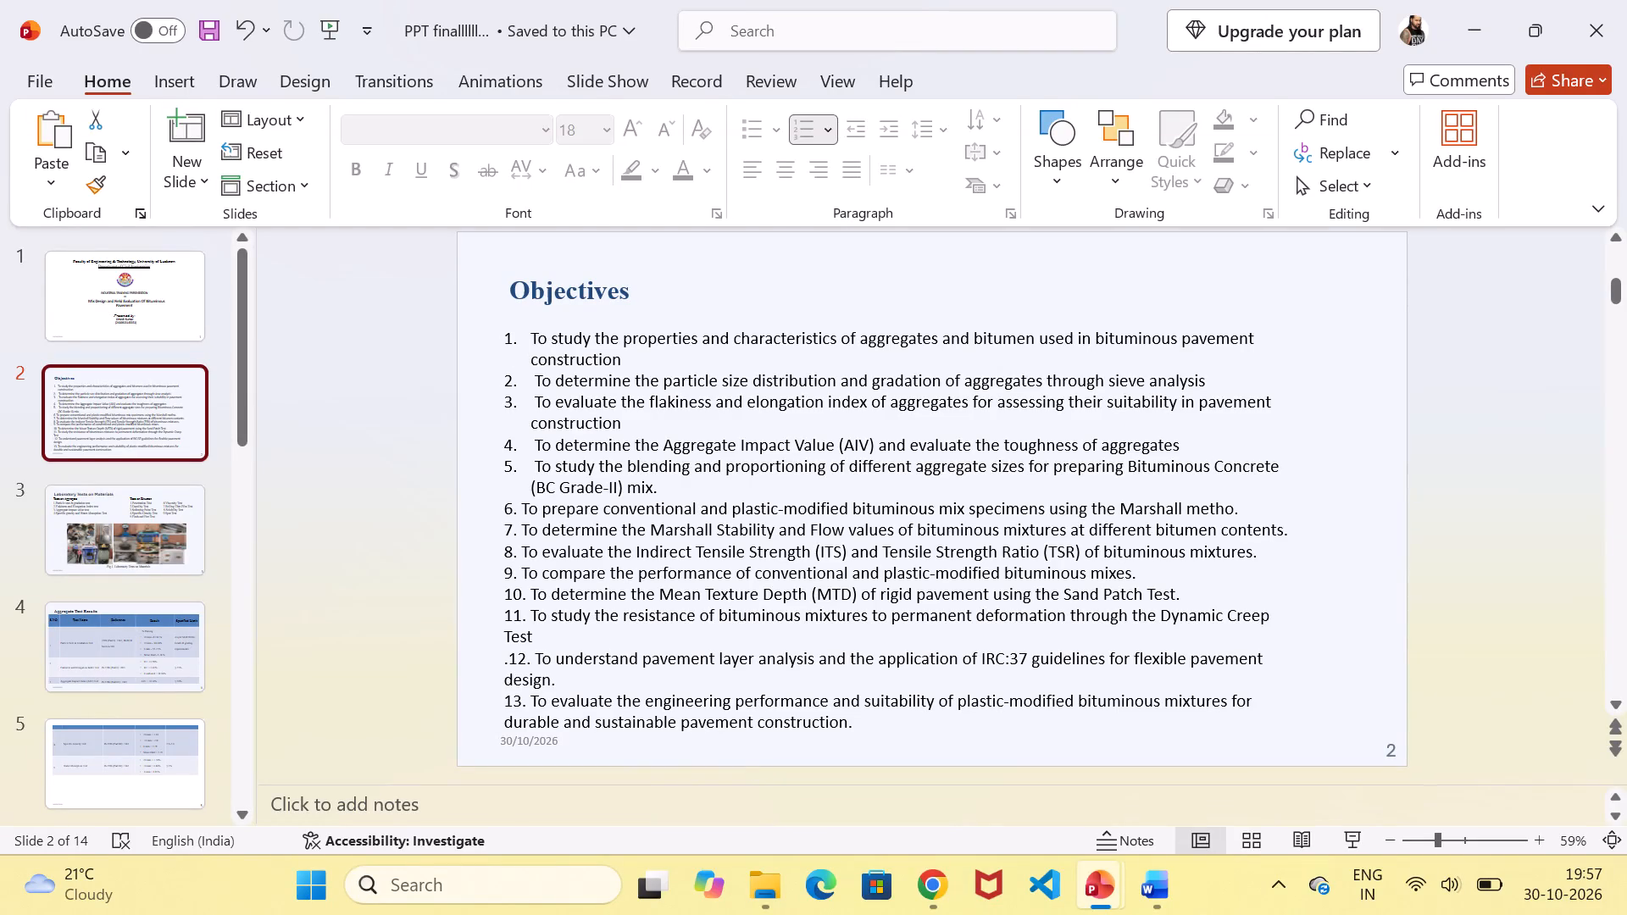
Select the full text of the numbered objectives list, items 1 to 13, on the Objectives slide.
left_click_drag(525, 337, 668, 365)
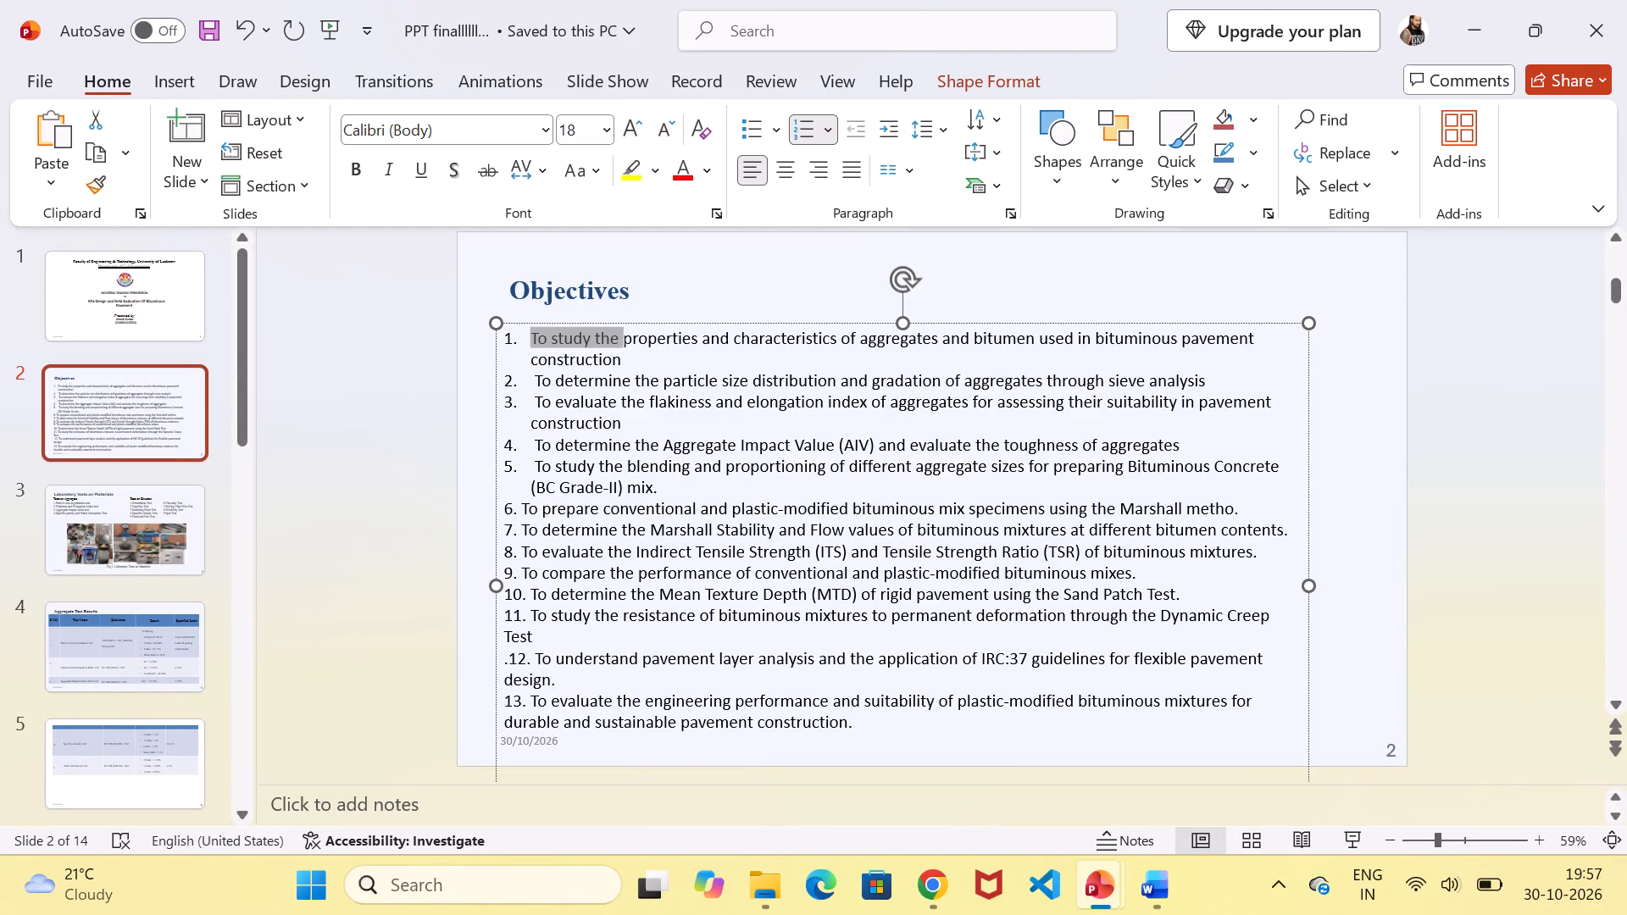
left_click_drag(668, 365, 975, 787)
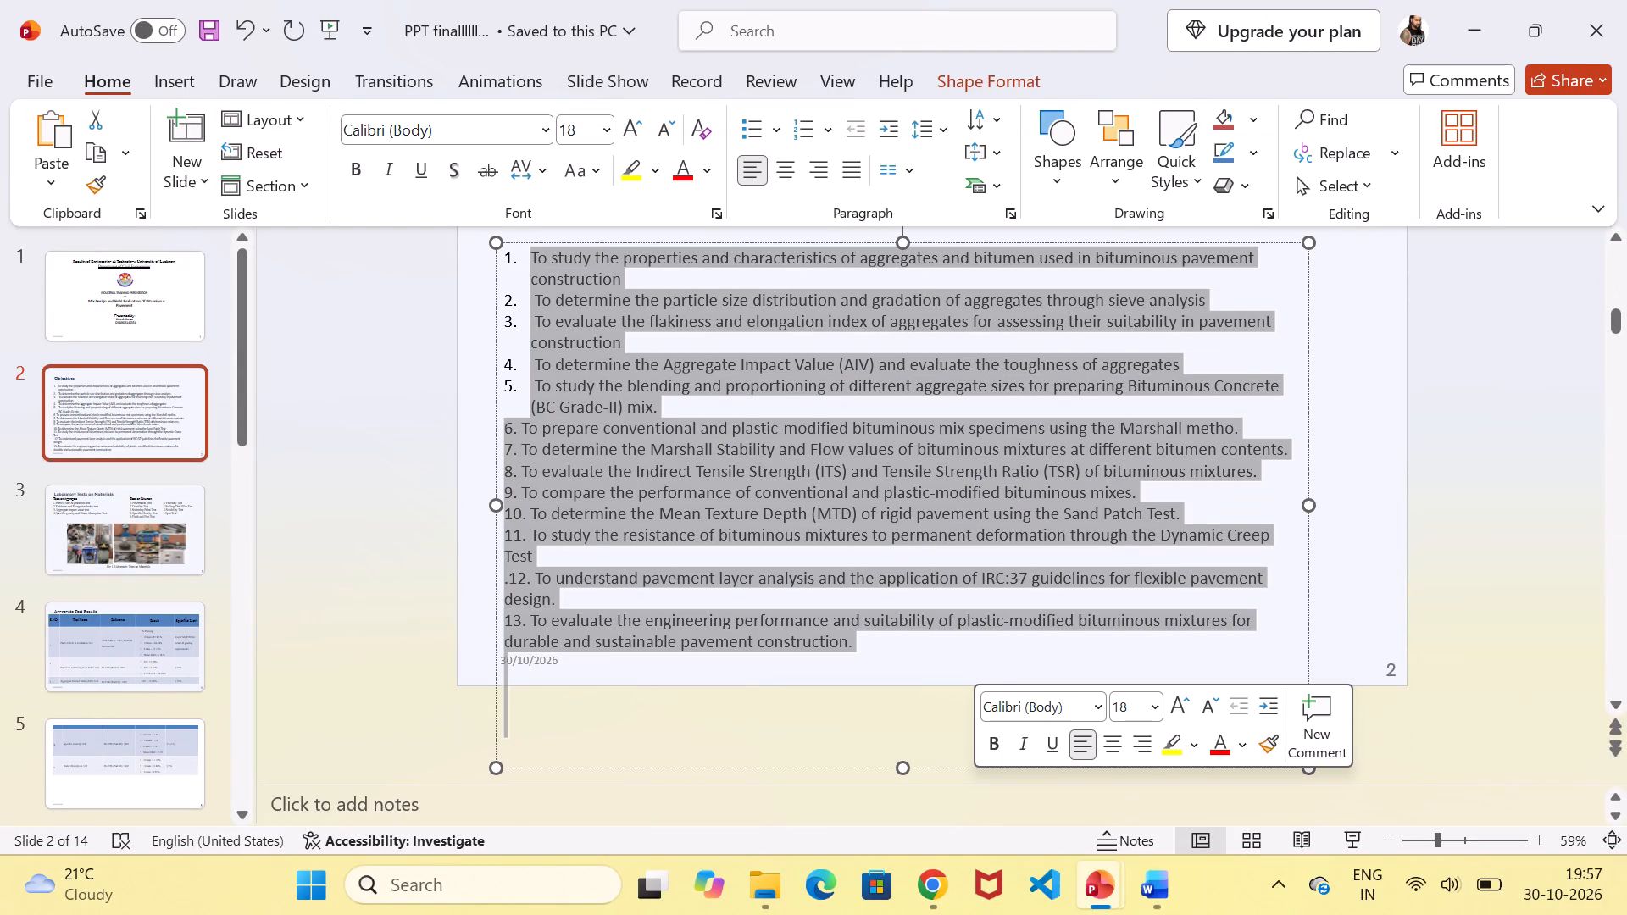
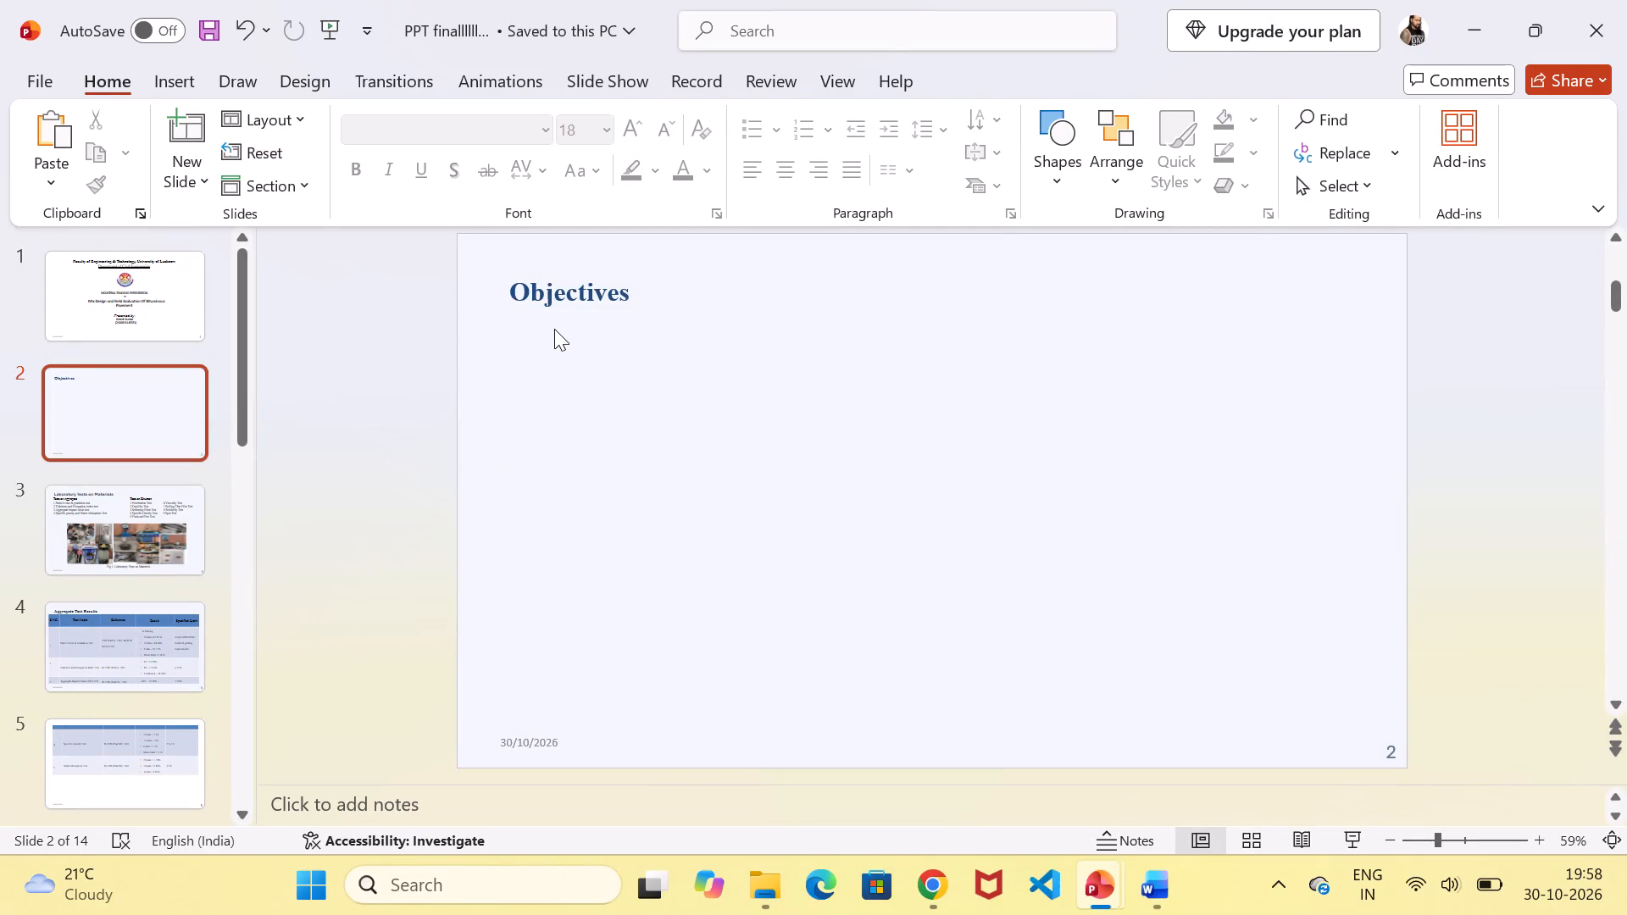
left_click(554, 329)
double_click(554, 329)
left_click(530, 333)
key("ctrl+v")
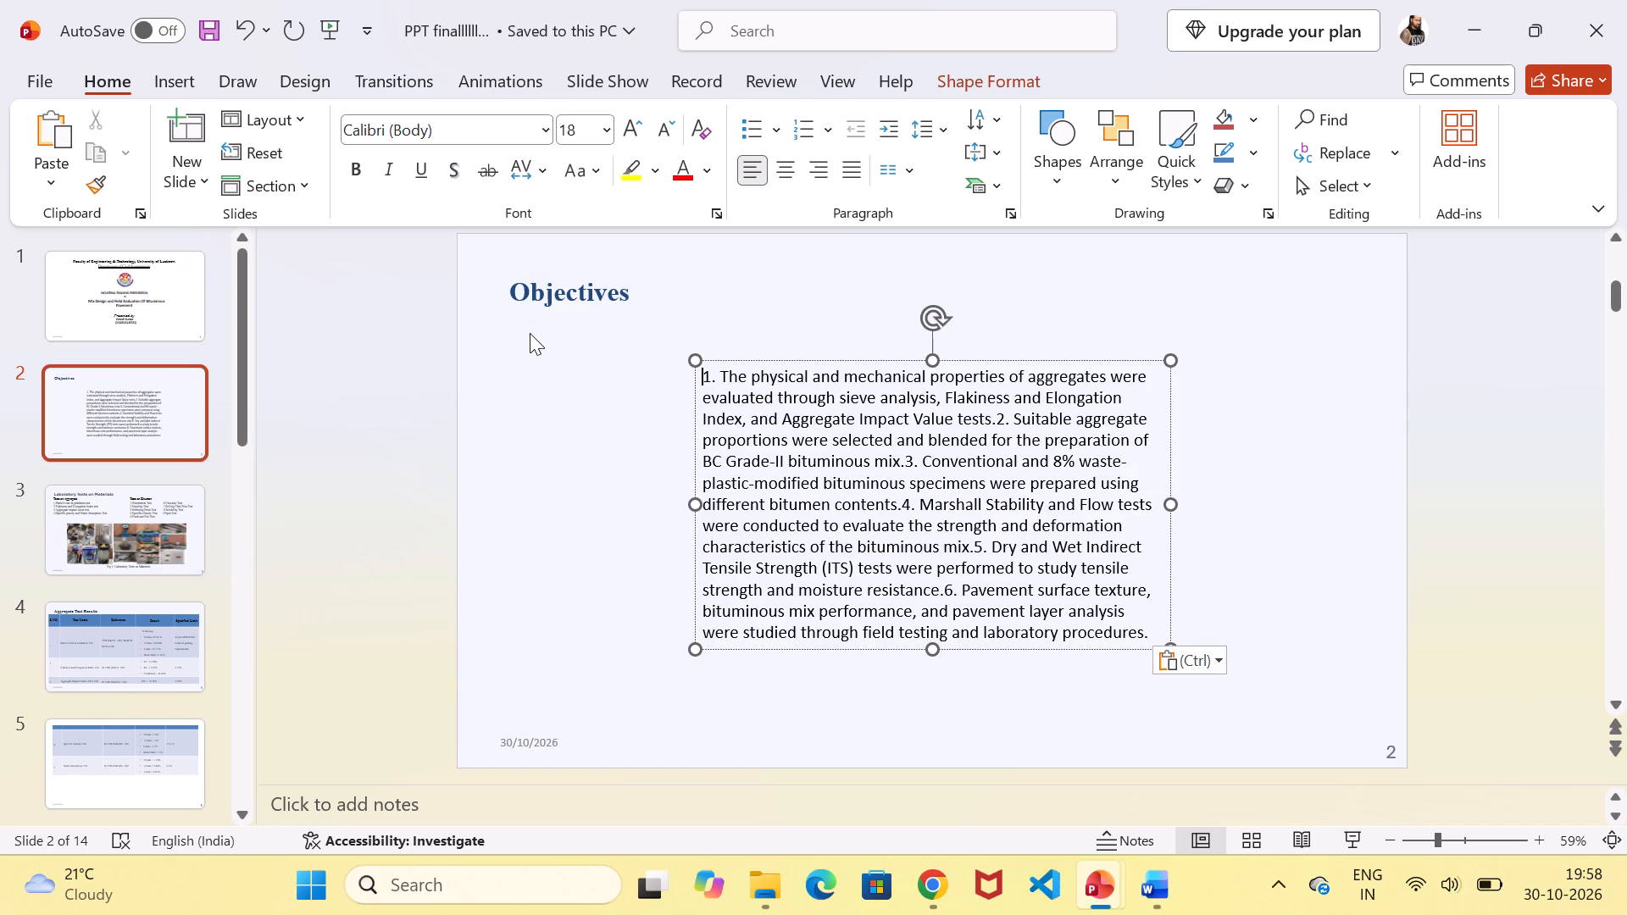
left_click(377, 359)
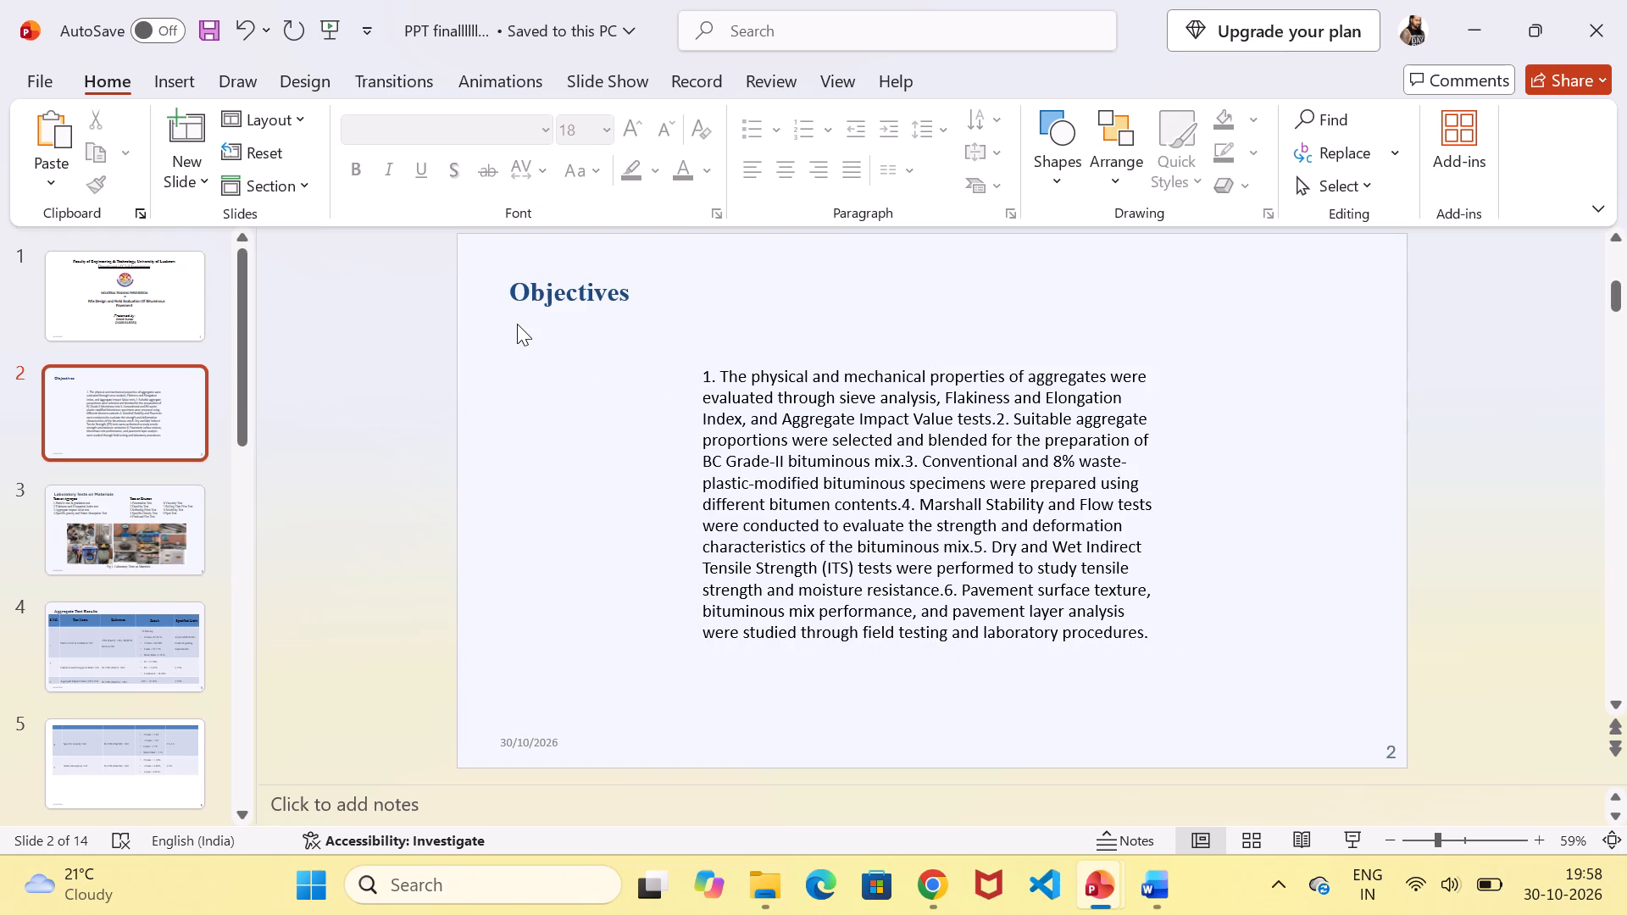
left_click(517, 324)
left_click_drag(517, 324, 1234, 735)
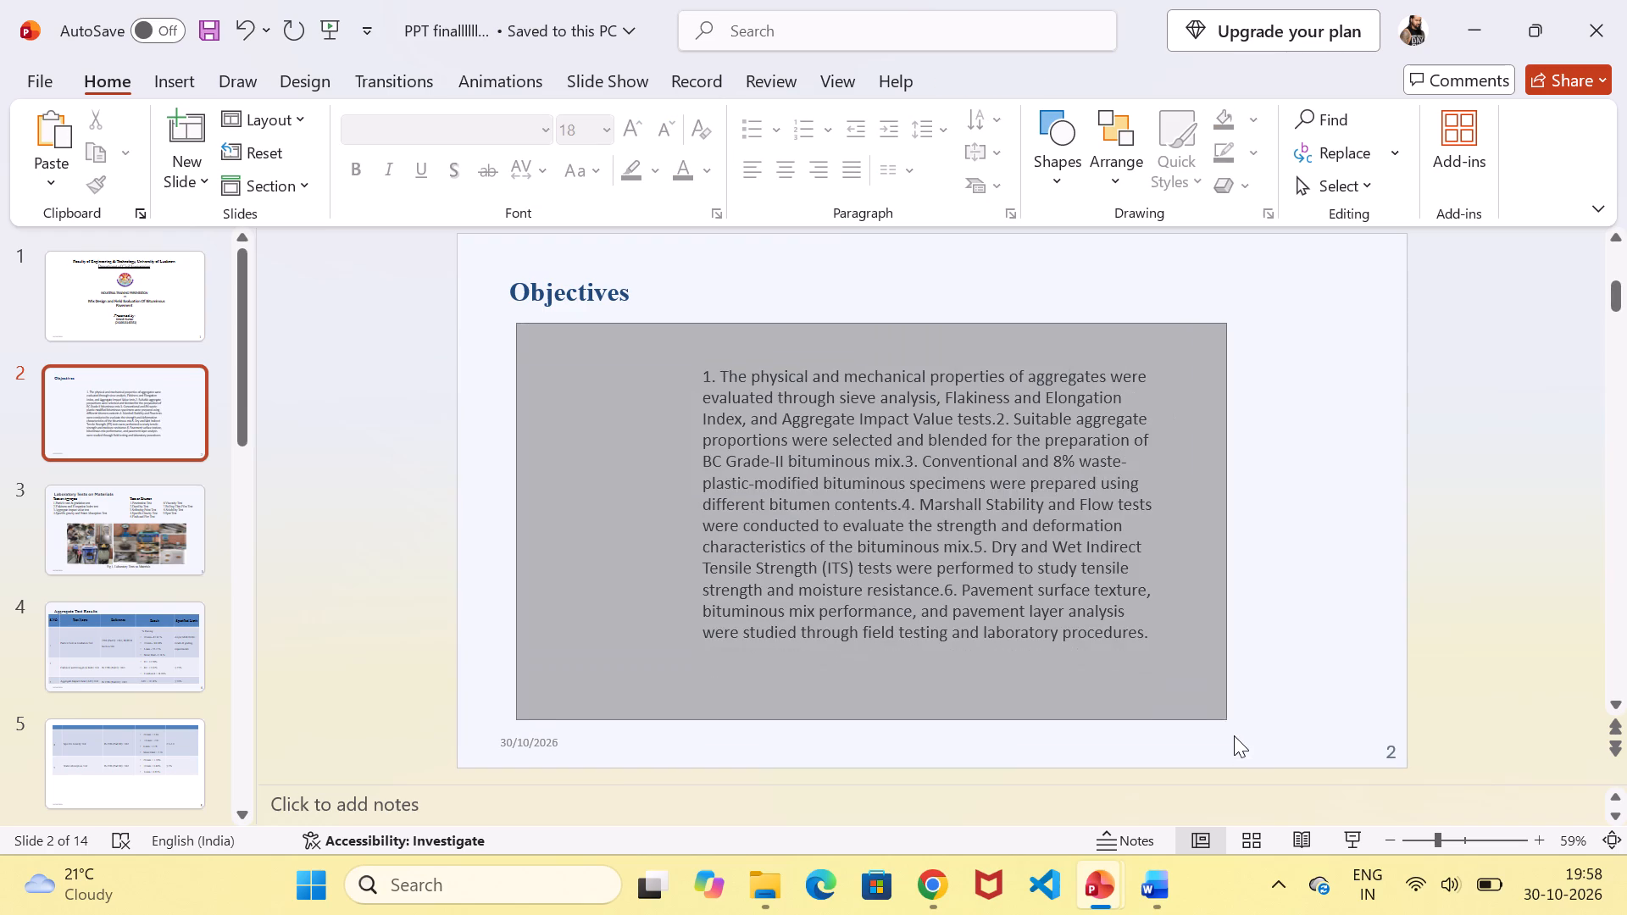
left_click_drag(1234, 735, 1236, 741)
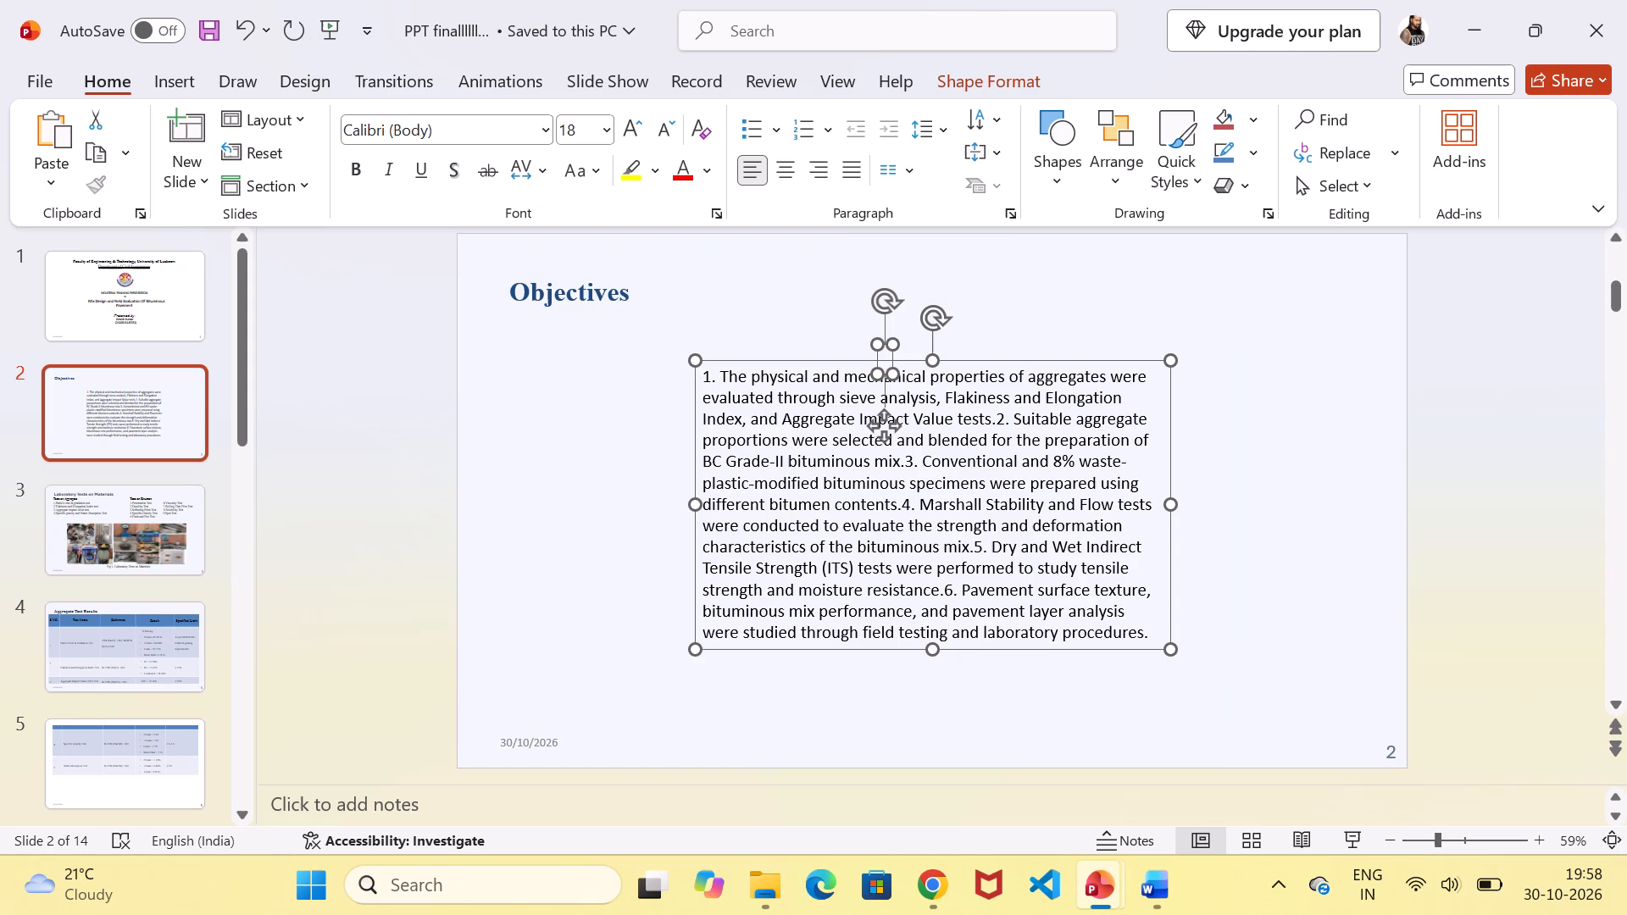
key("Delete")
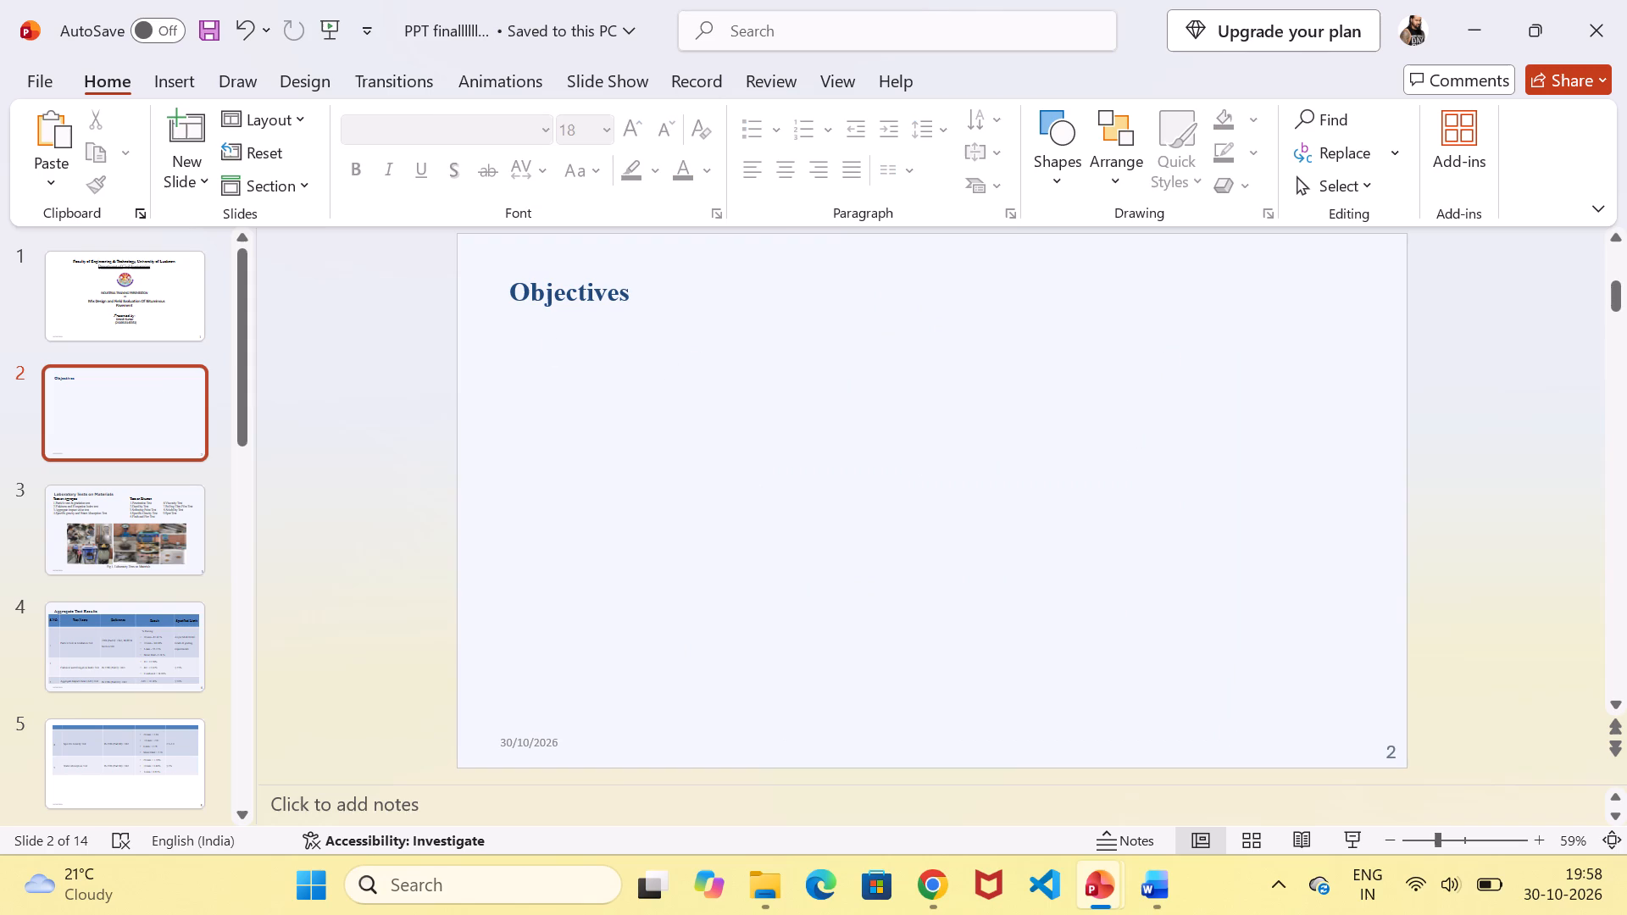
Paste the copied six-point objectives text as a new text box below the Objectives heading.
left_click(514, 308)
left_click(519, 363)
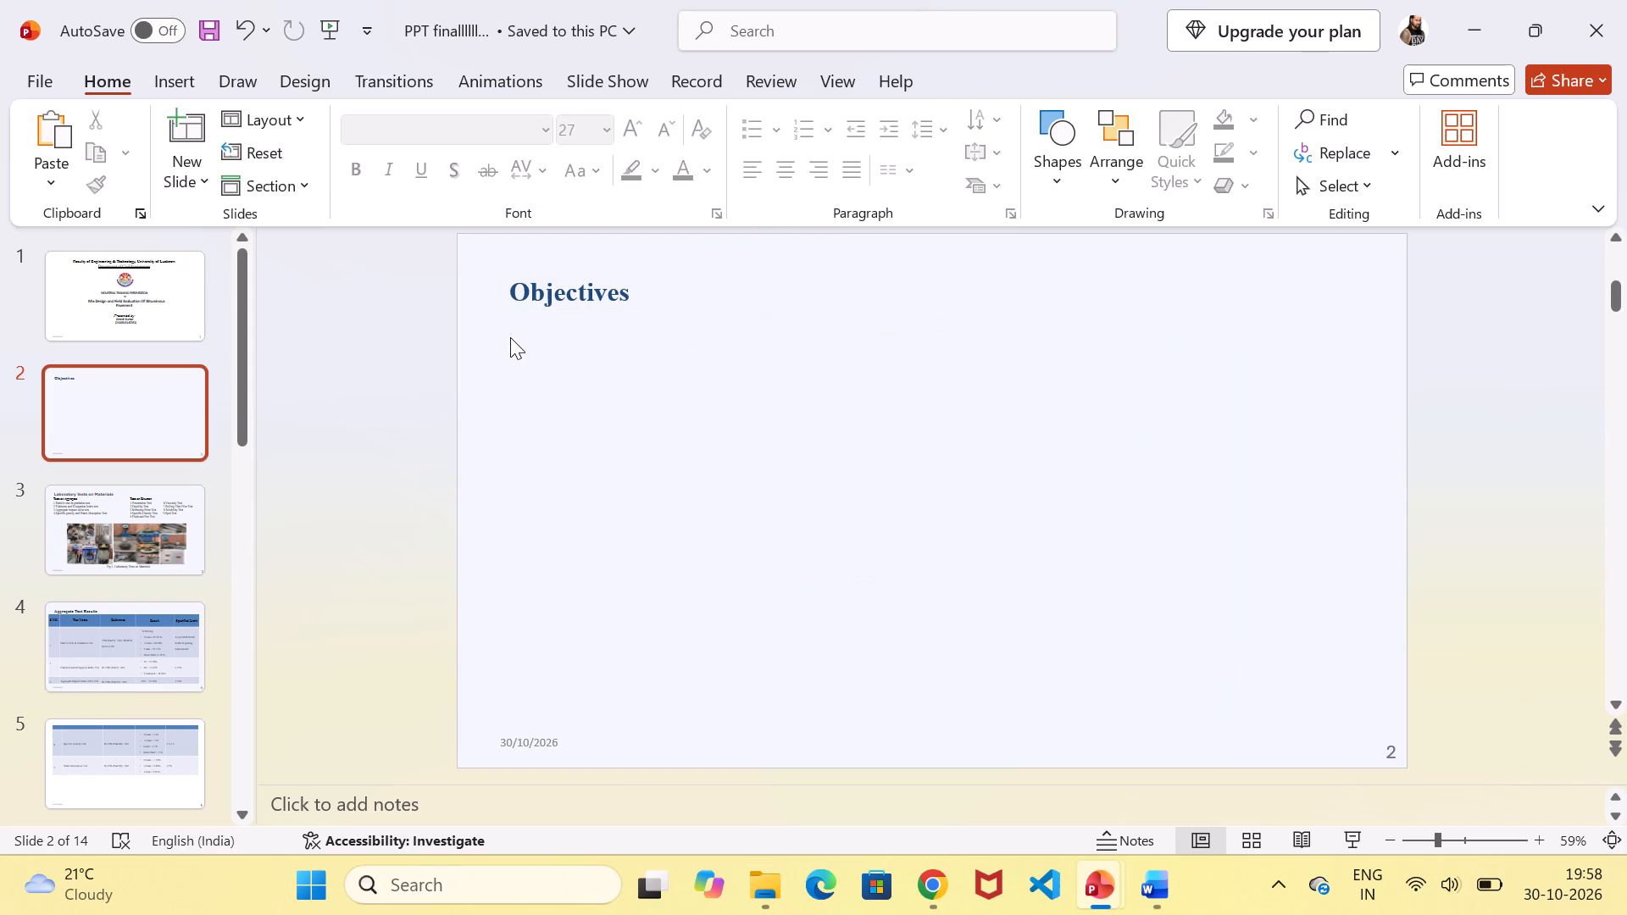
left_click(510, 337)
key("ctrl+v")
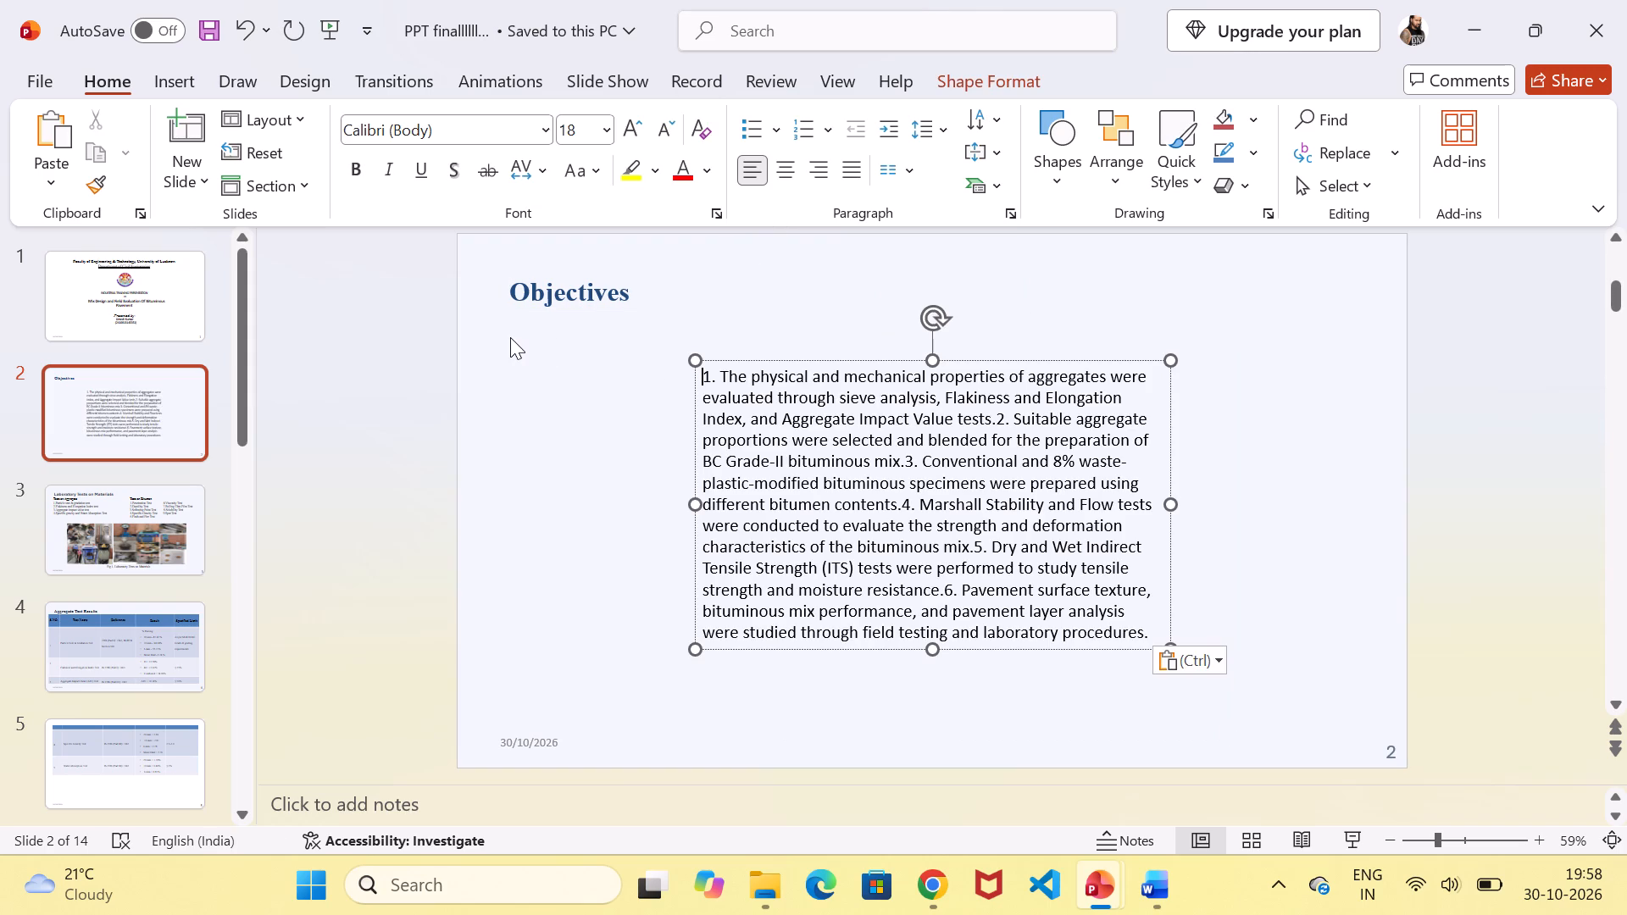
Widen the pasted text box on both sides, aligning its left edge with the heading and extending it toward the slide's right margin.
left_click_drag(702, 500, 619, 483)
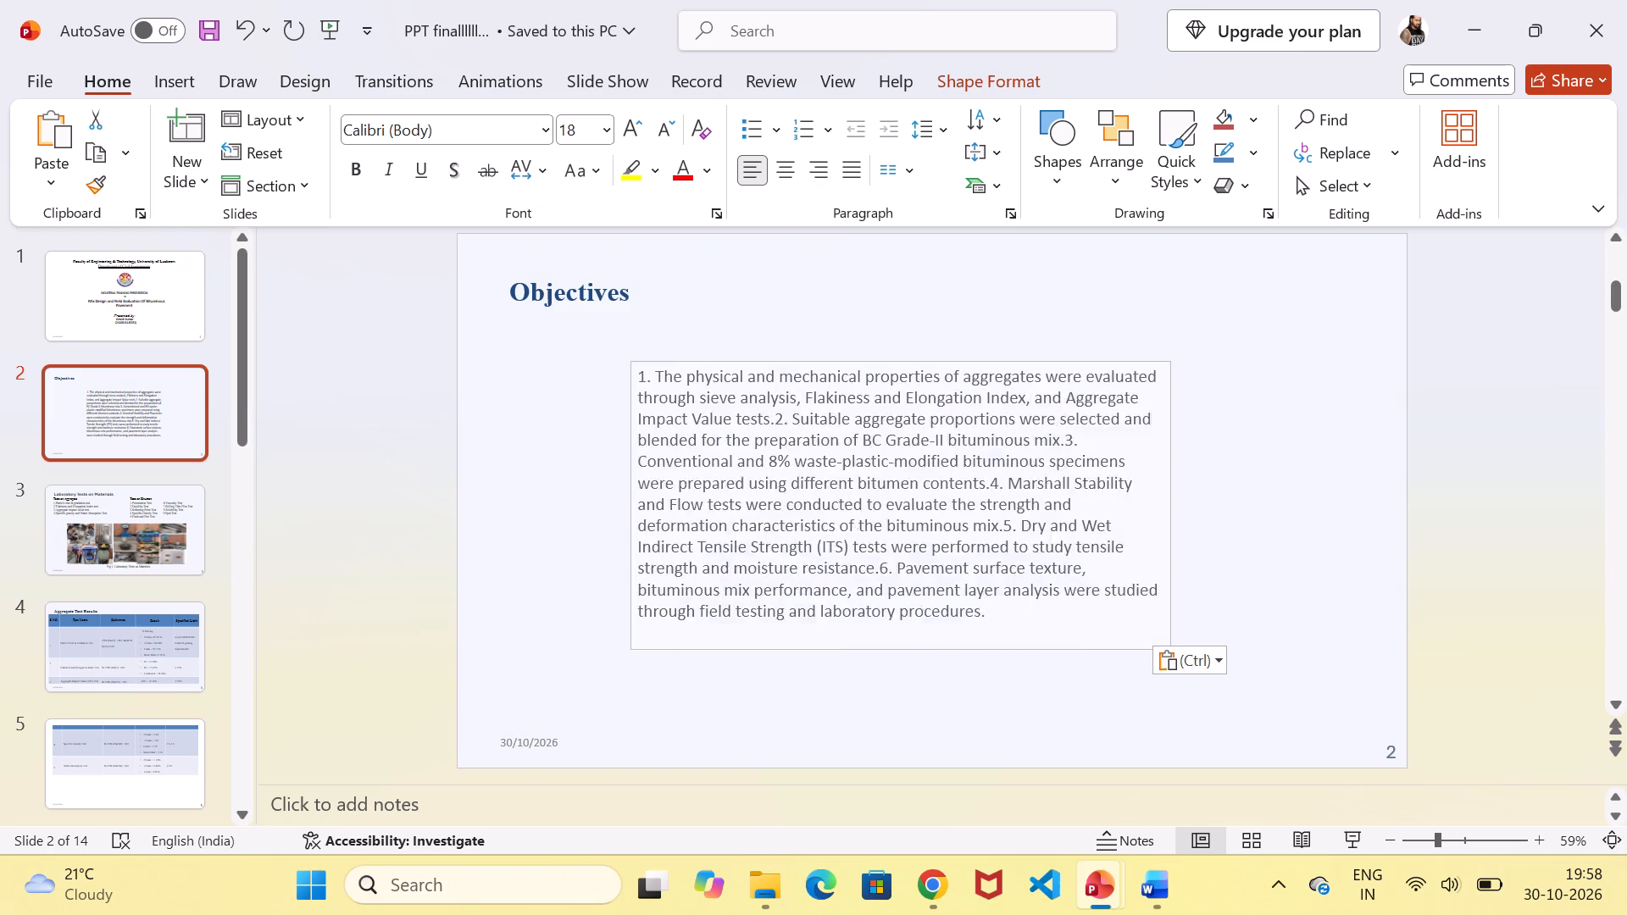
left_click_drag(619, 483, 505, 468)
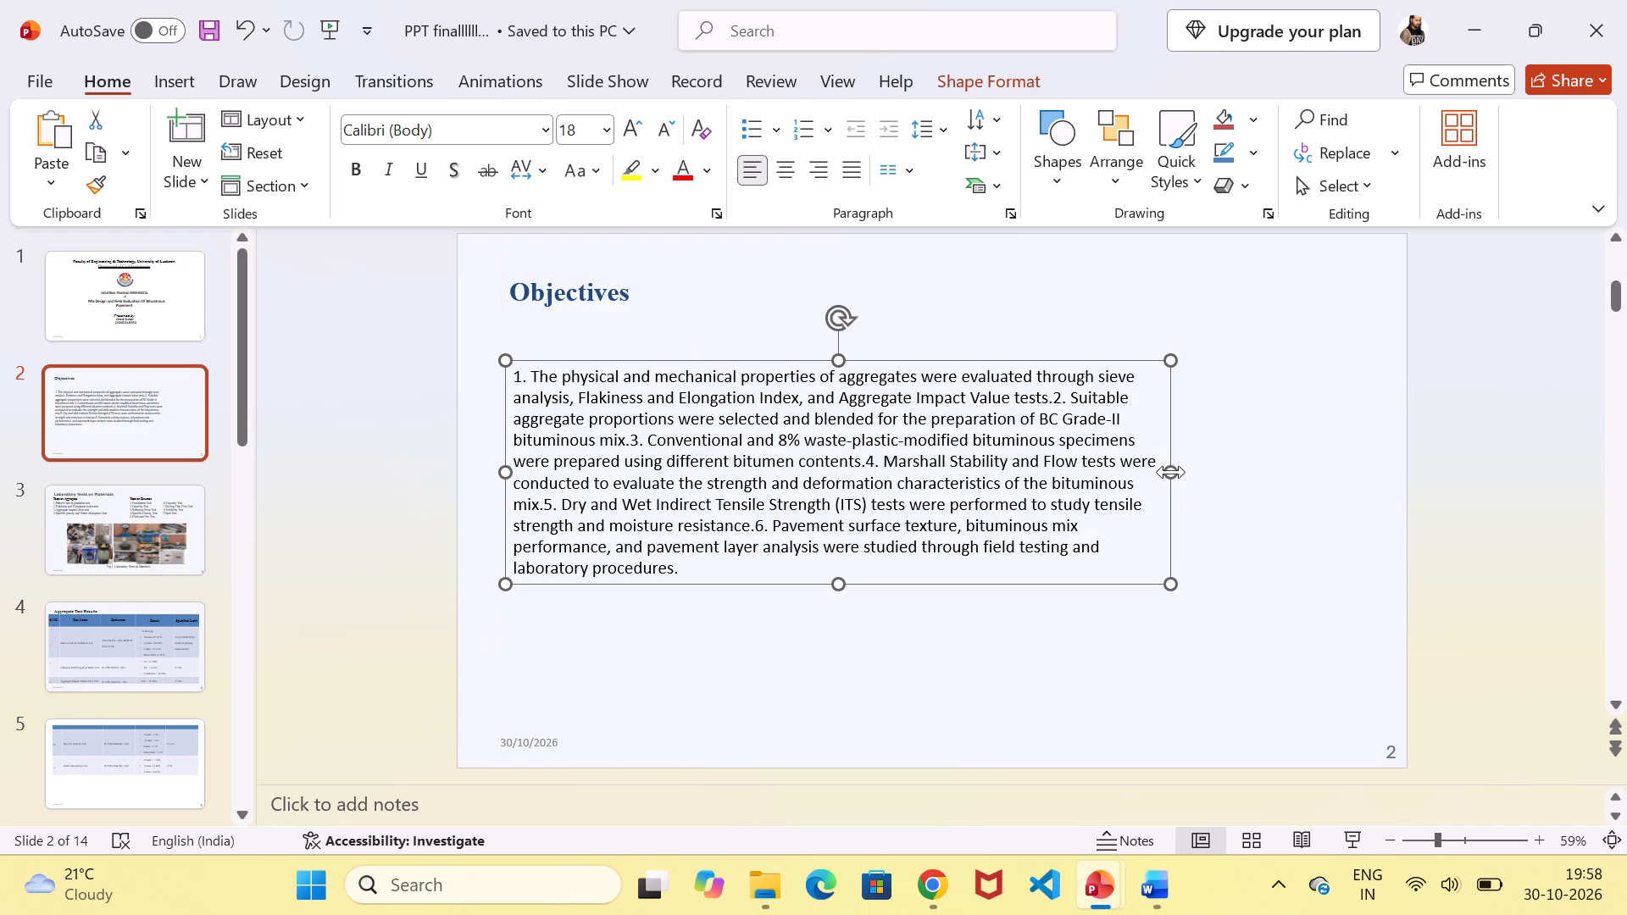
left_click_drag(1173, 472, 1290, 479)
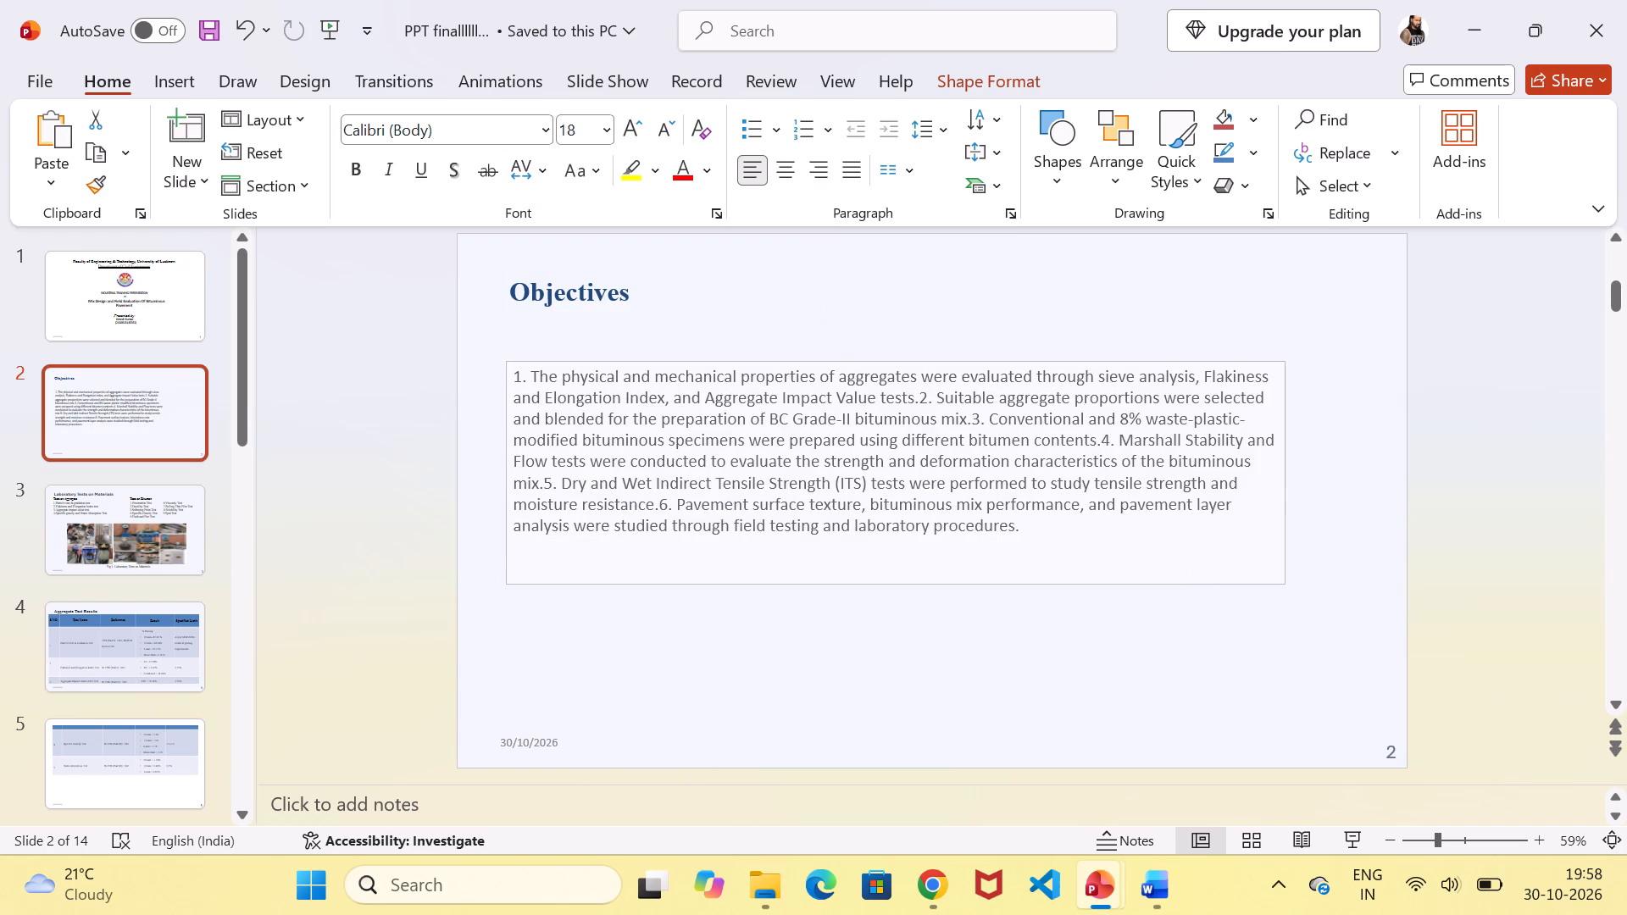
left_click_drag(1290, 479, 1291, 479)
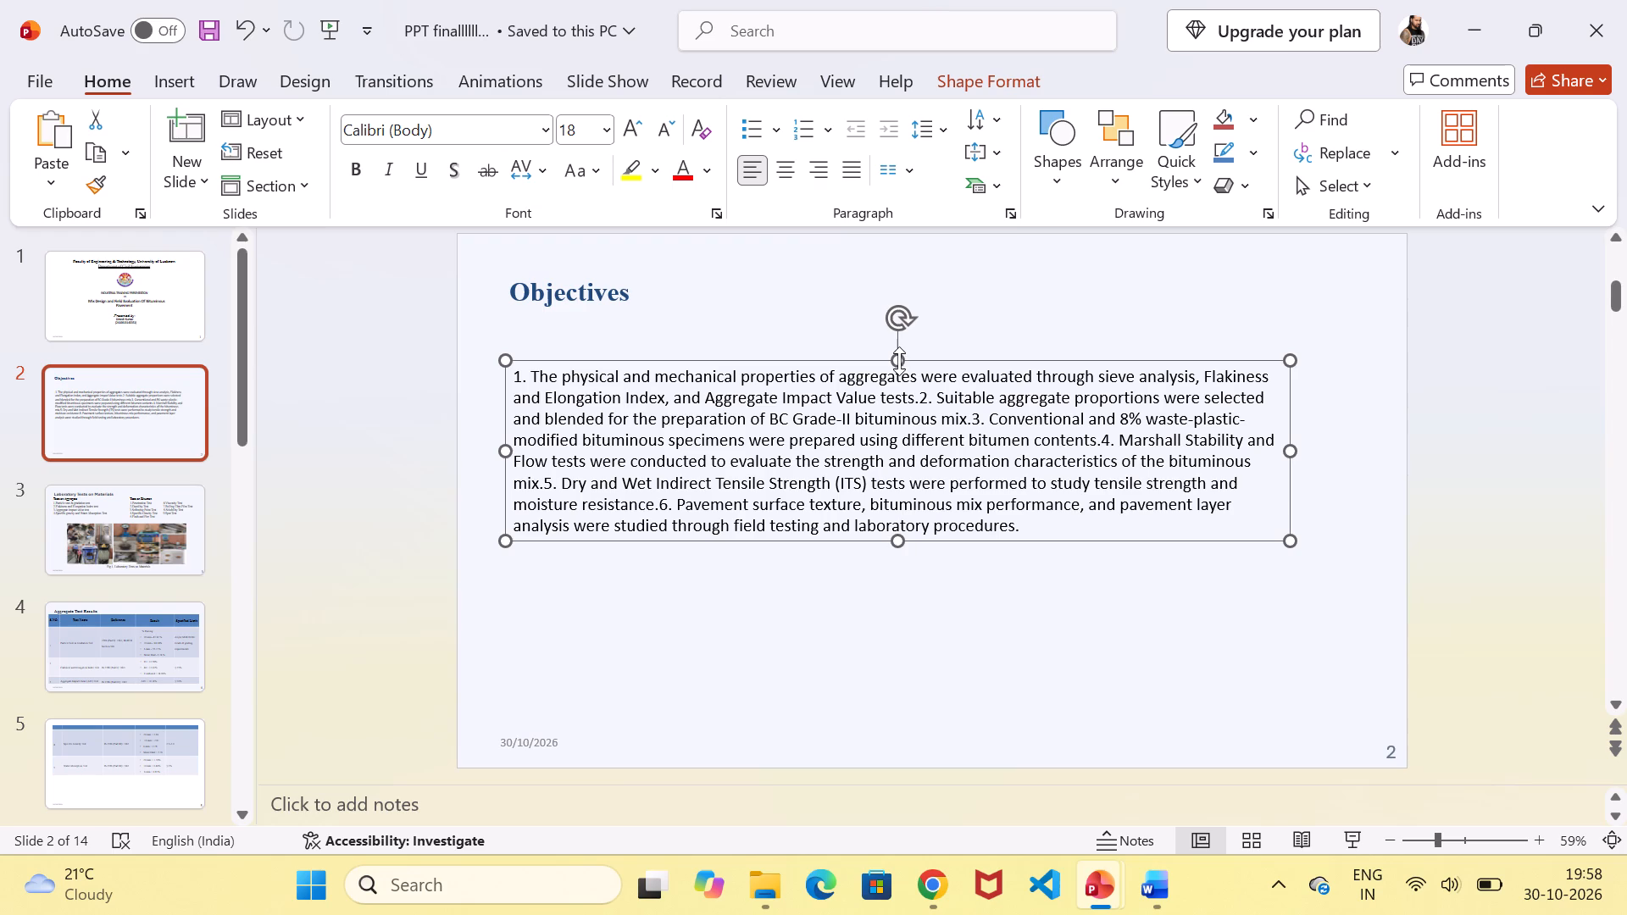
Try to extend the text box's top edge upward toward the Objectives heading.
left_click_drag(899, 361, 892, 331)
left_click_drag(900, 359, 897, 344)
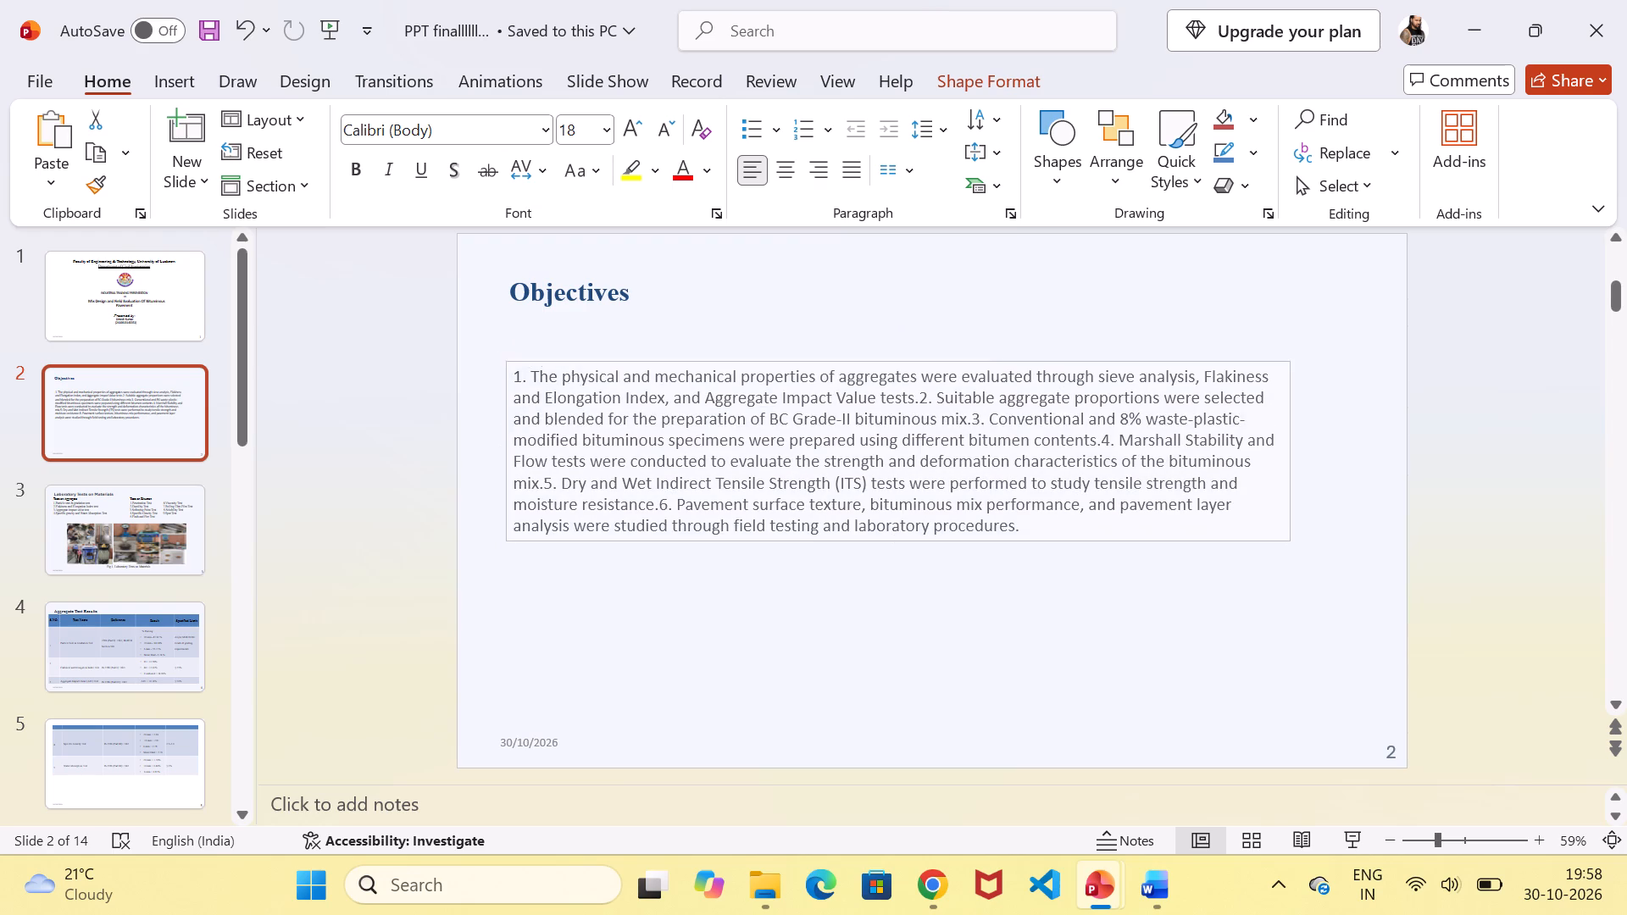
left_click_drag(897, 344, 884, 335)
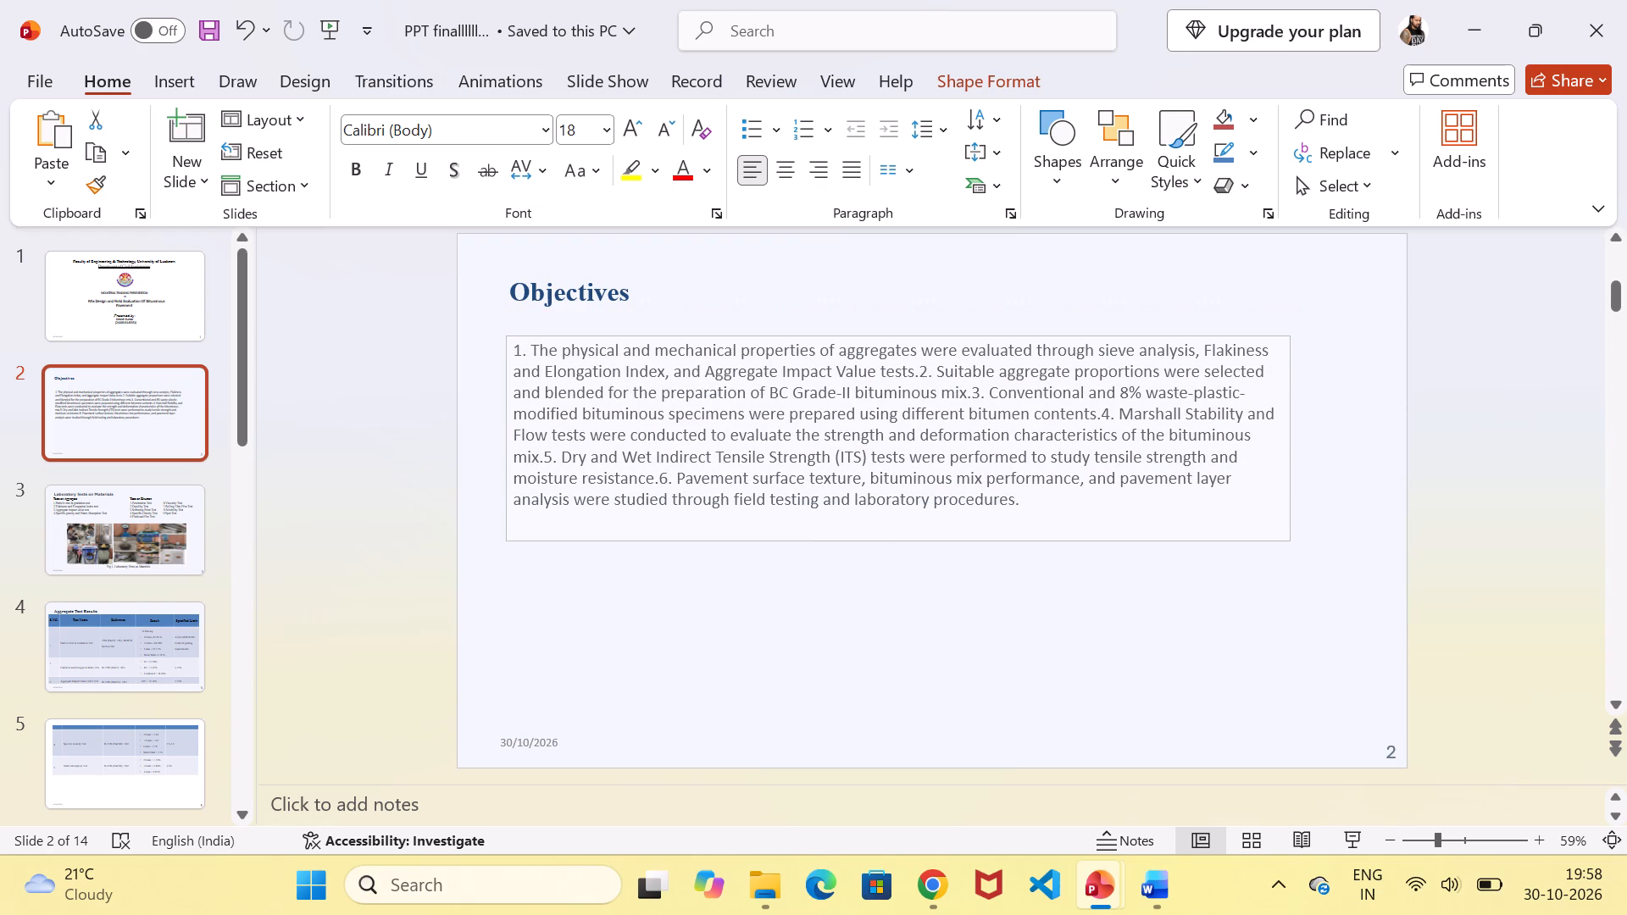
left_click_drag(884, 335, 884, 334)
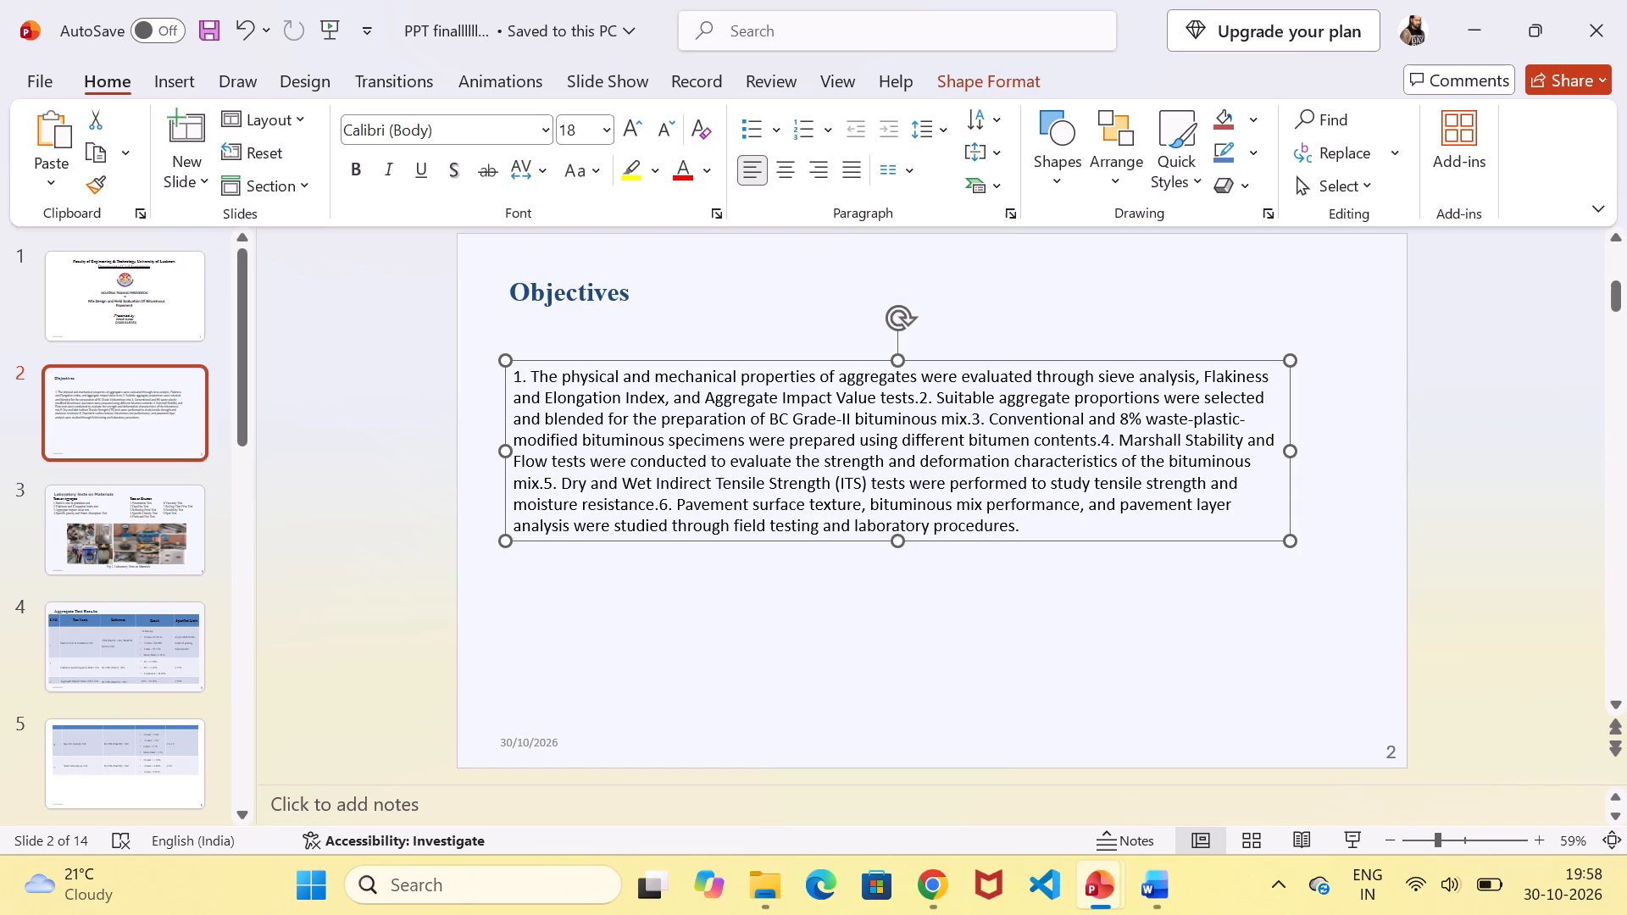
Split the run-on objectives paragraph into six separate automatically numbered items, breaking it where each of points 2 to 6 begins.
left_click(915, 397)
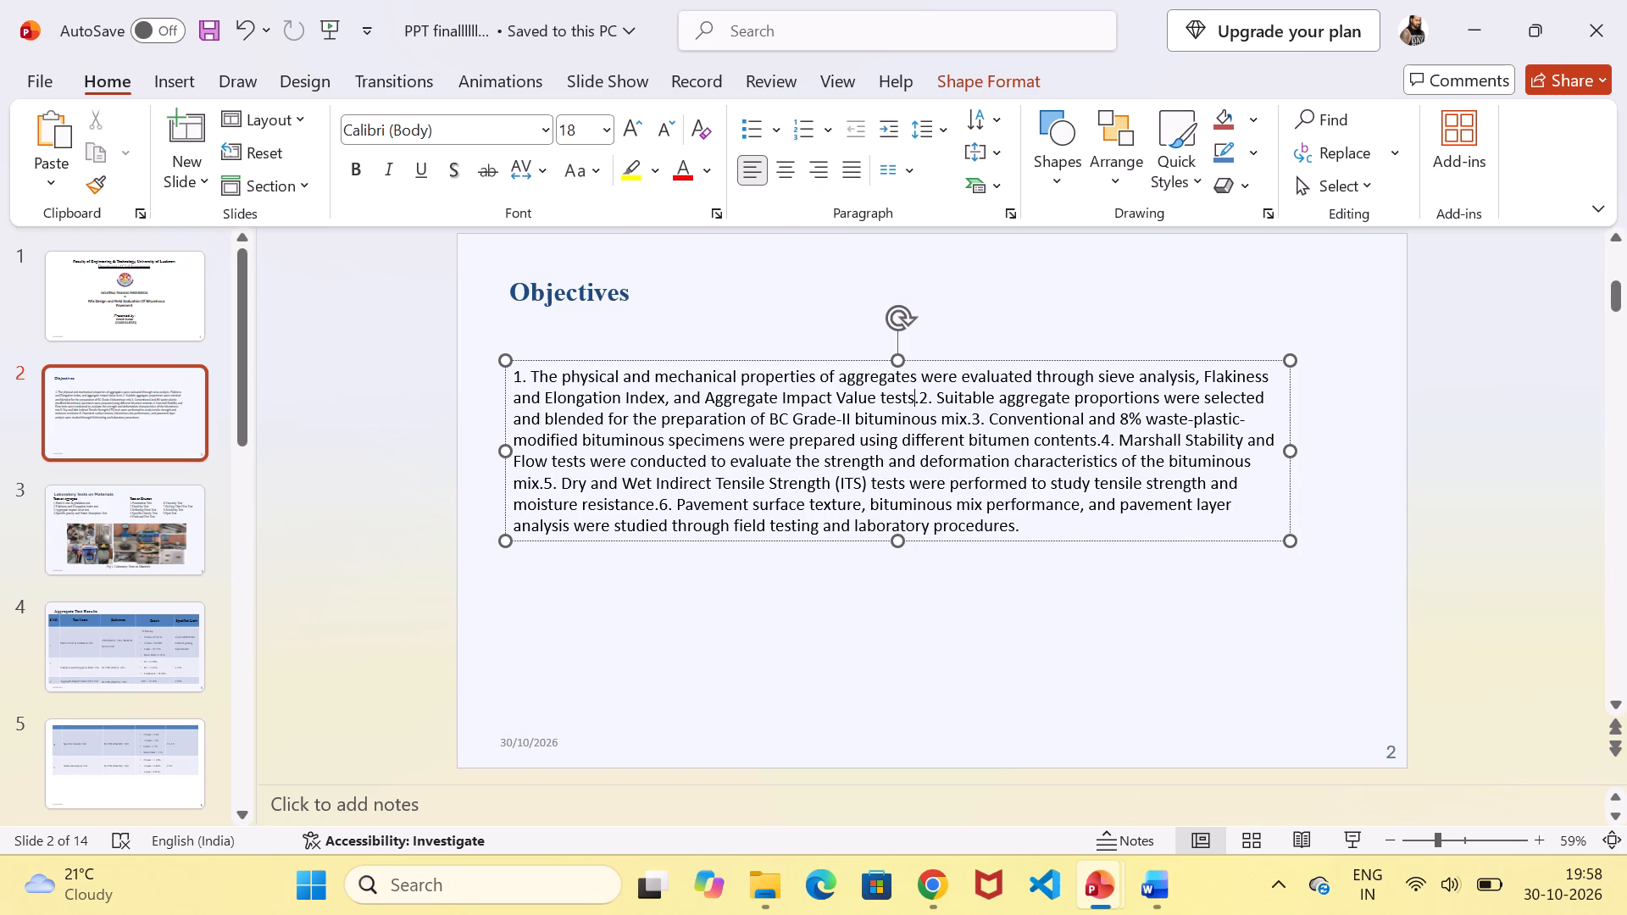
key("BackSpace")
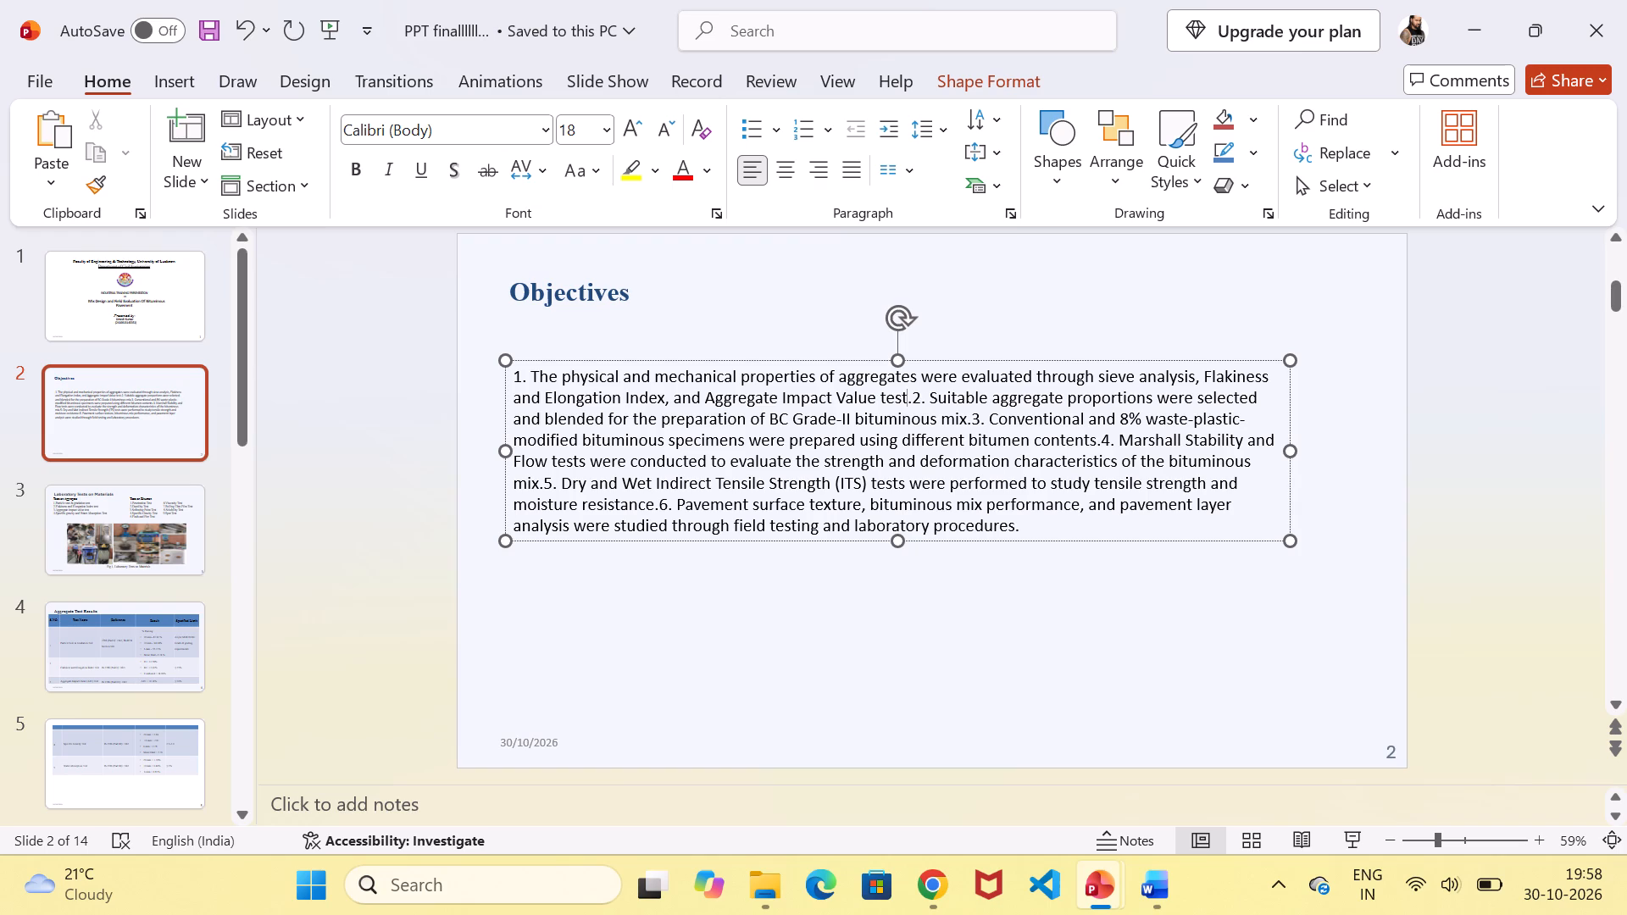
key("ctrl+z")
key("Return")
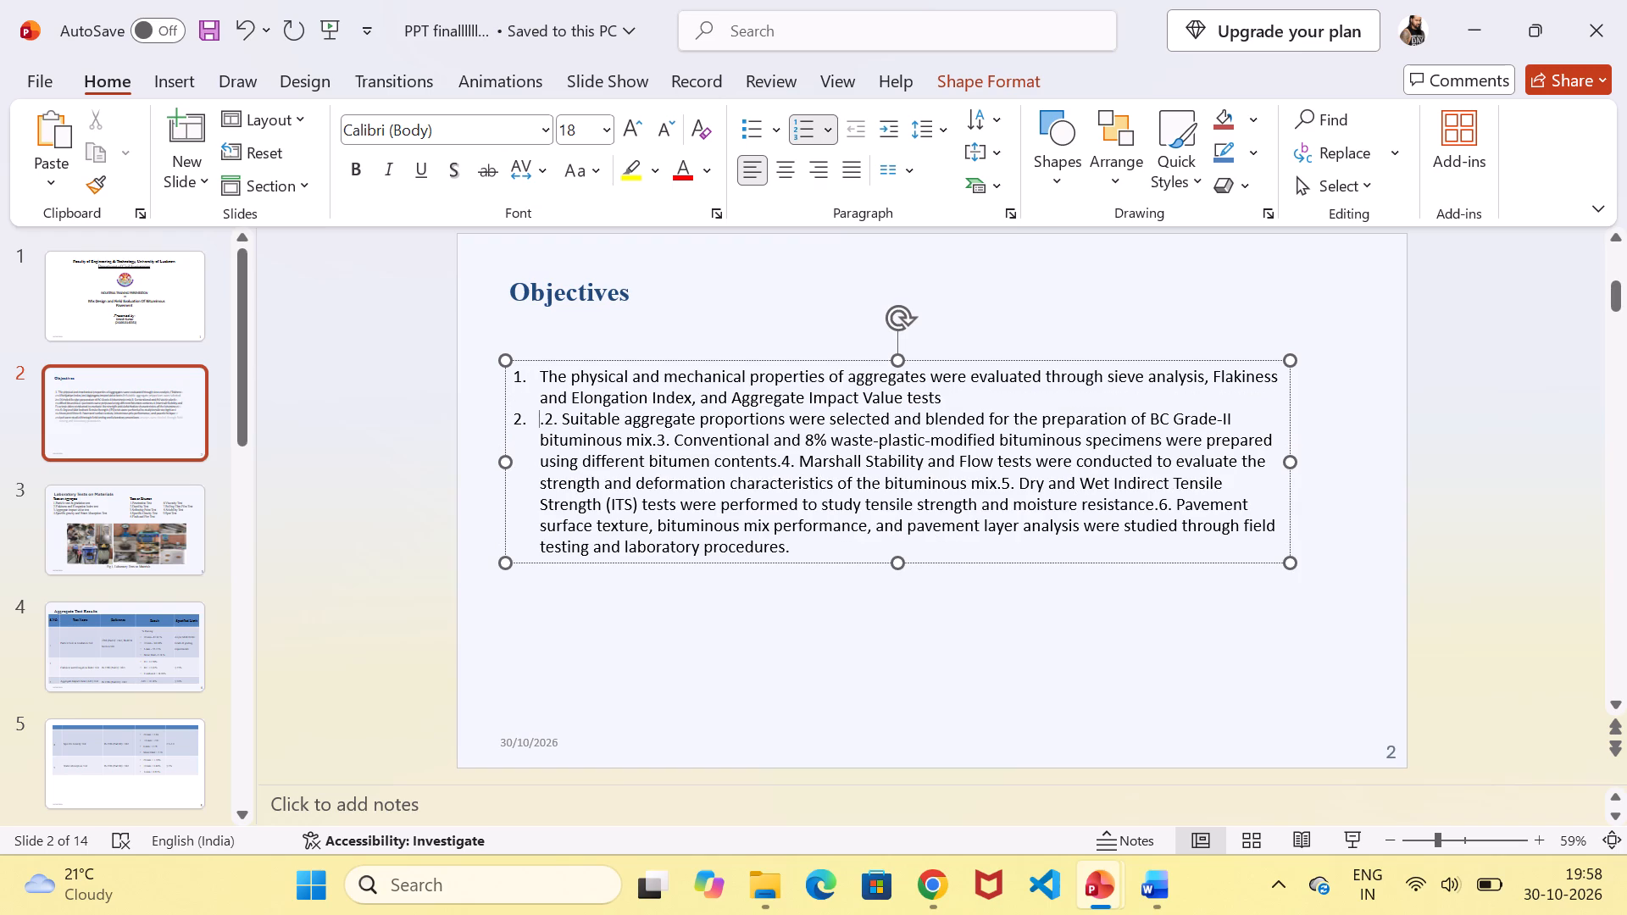
left_click(653, 439)
key("Return")
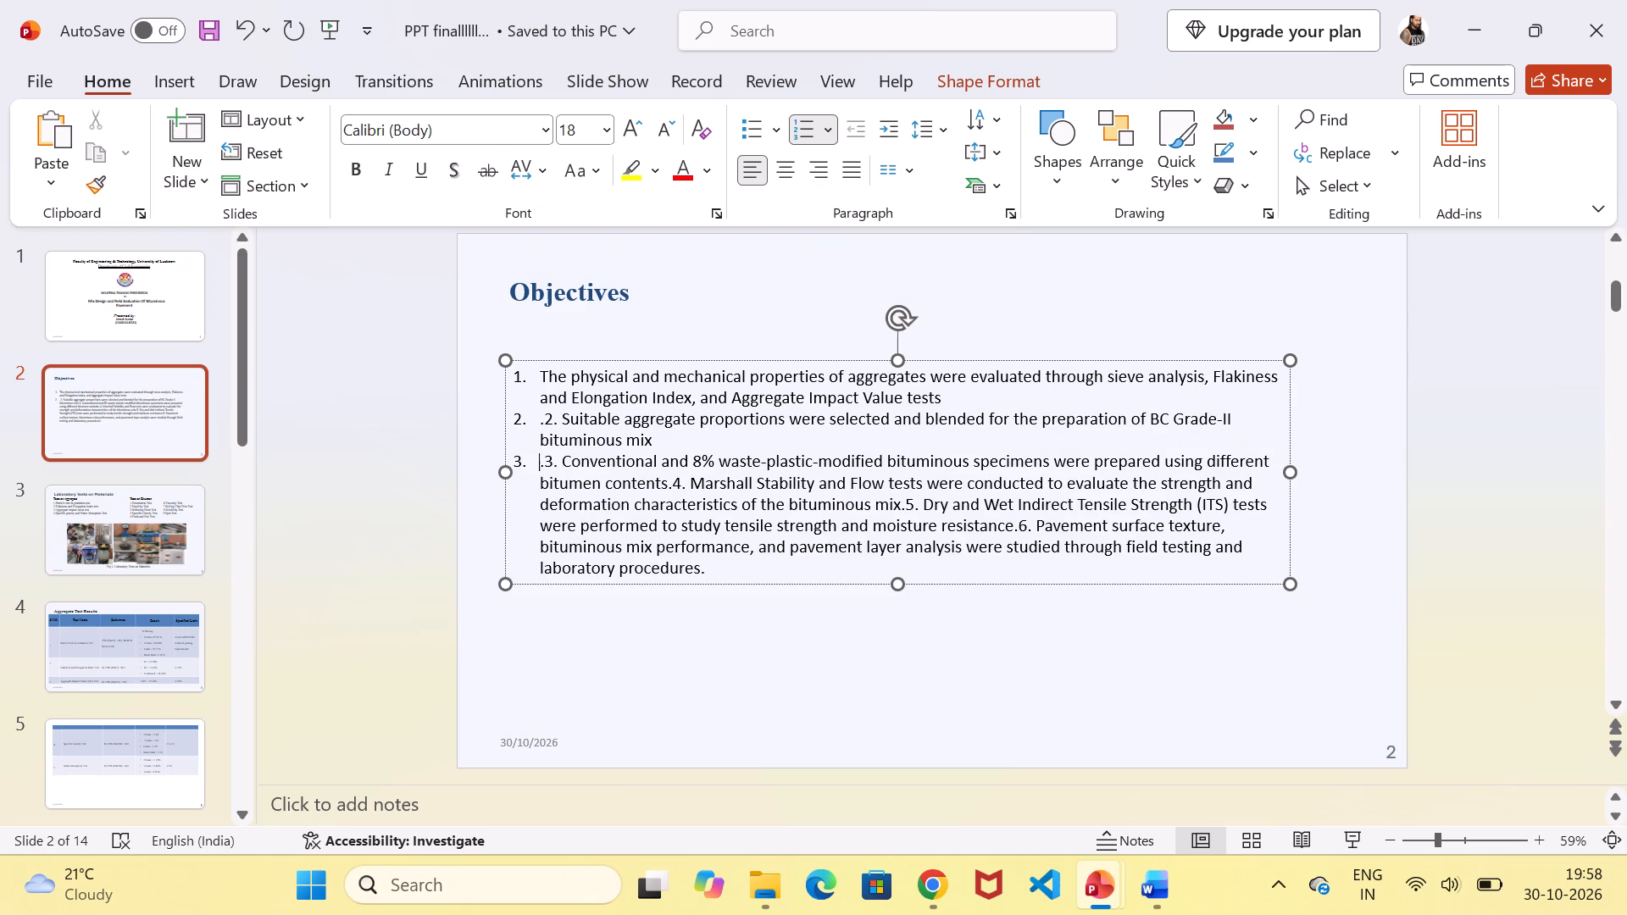
left_click(669, 484)
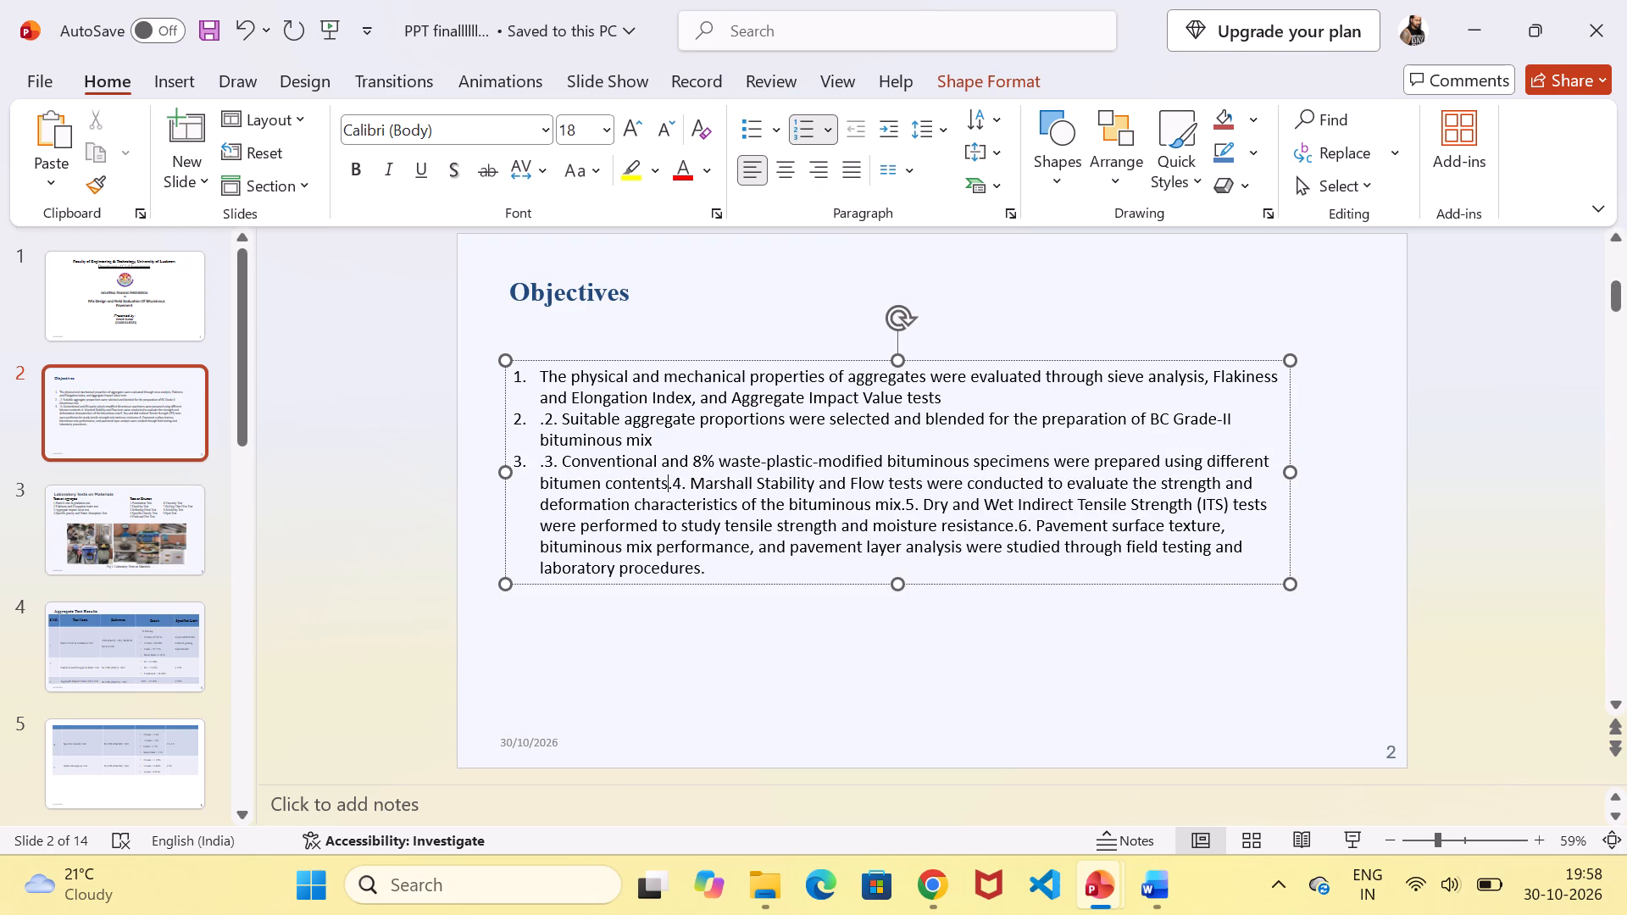
key("Return")
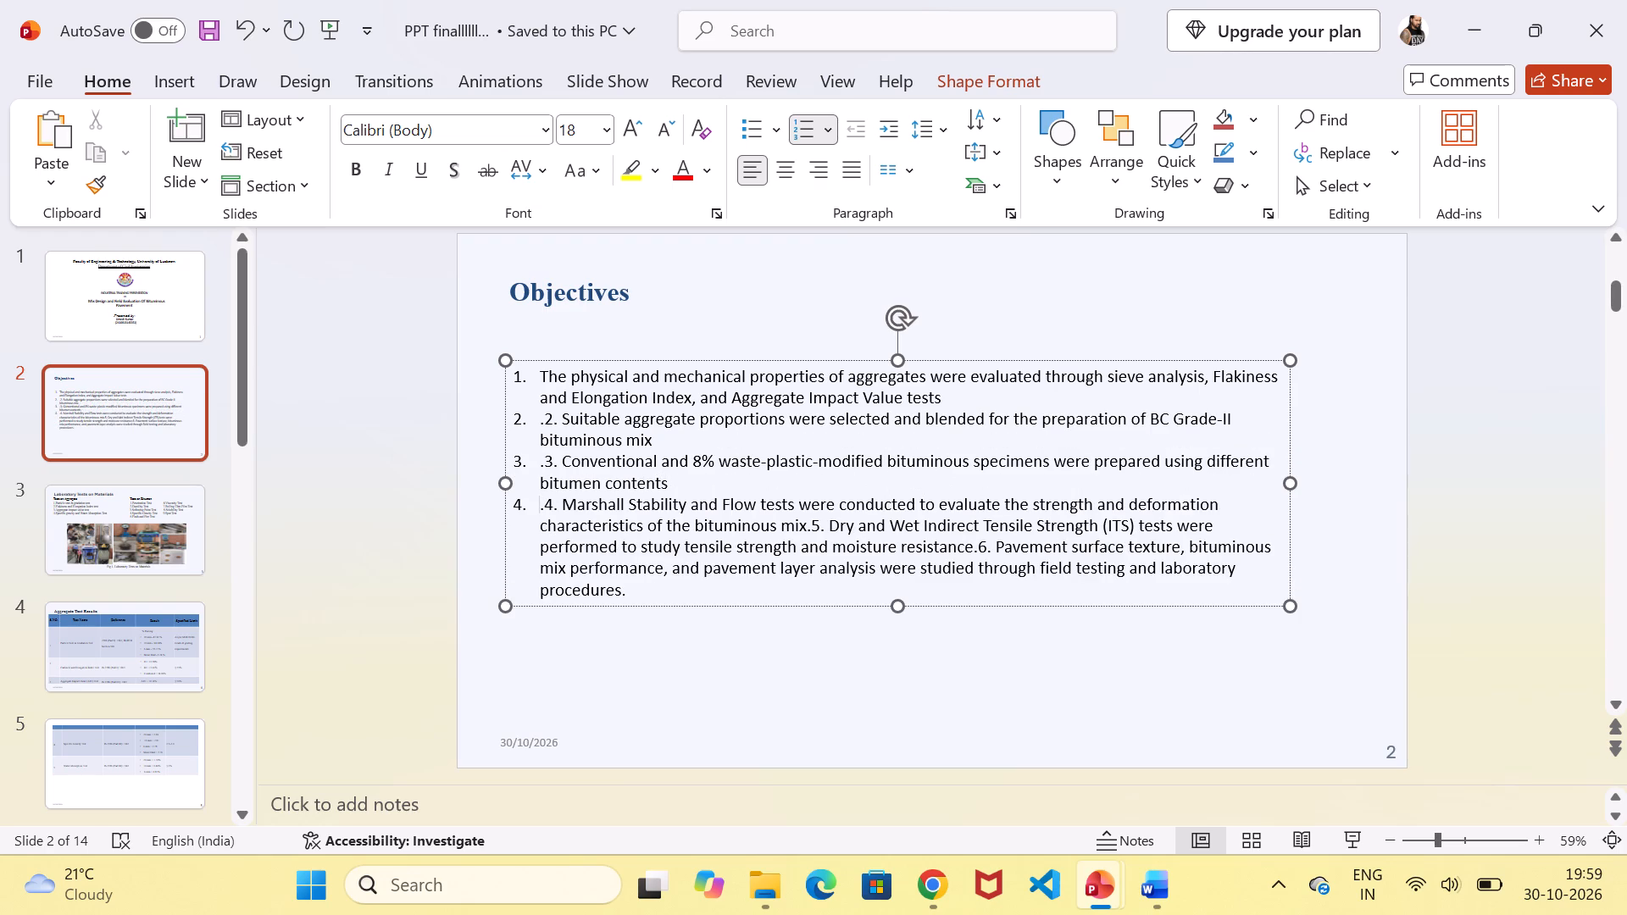
left_click(811, 522)
key("Return")
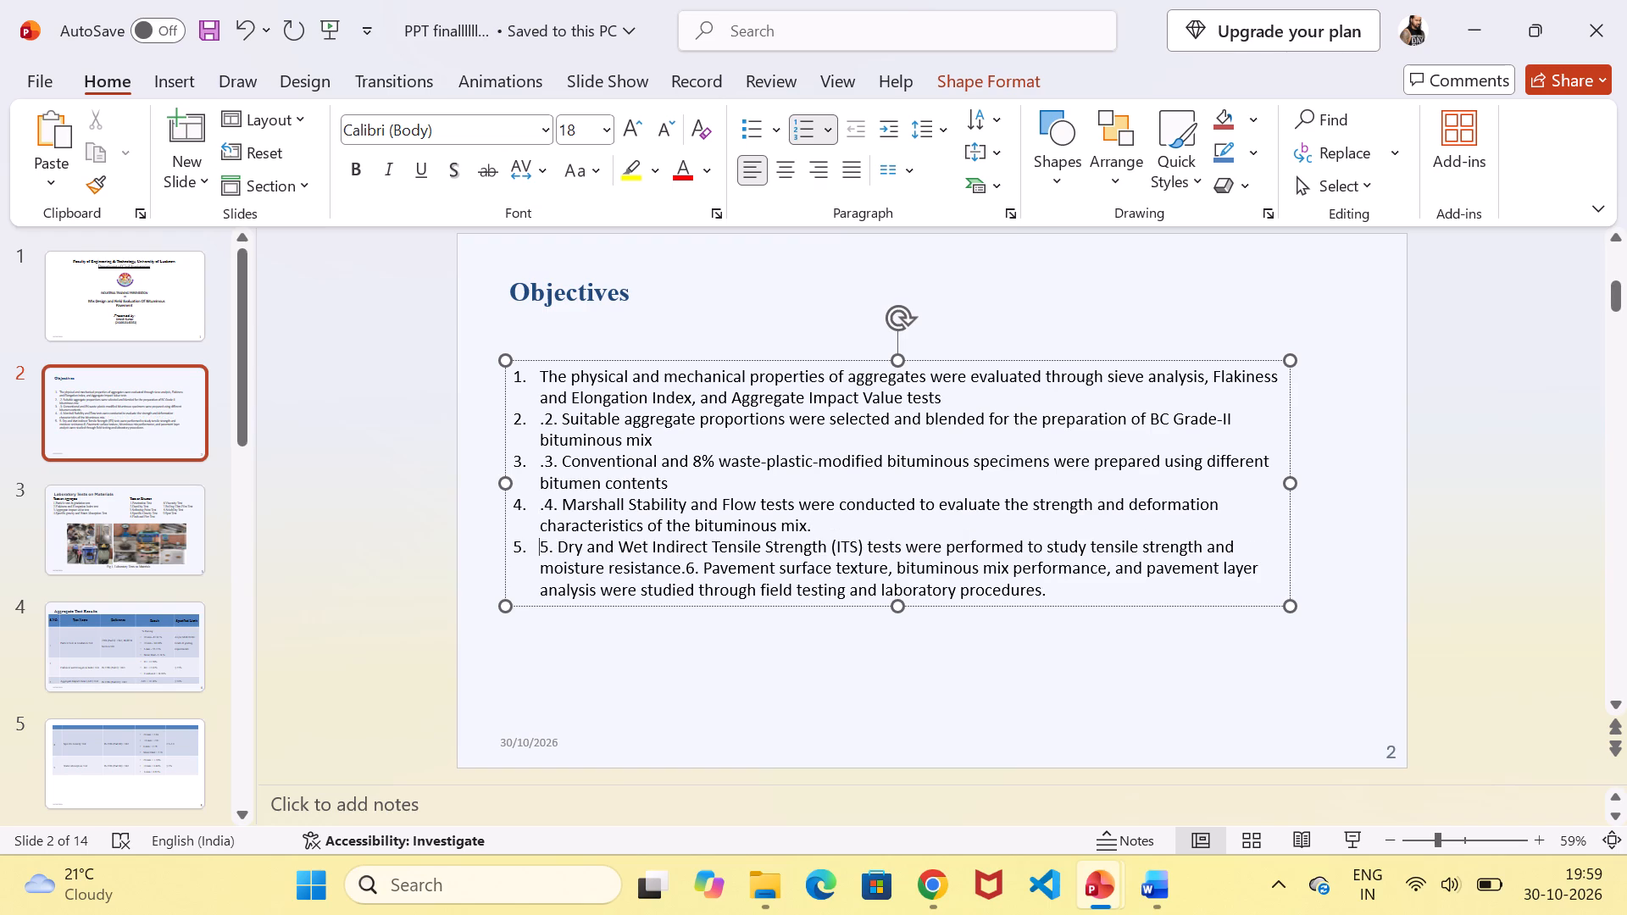
left_click(684, 568)
key("Return")
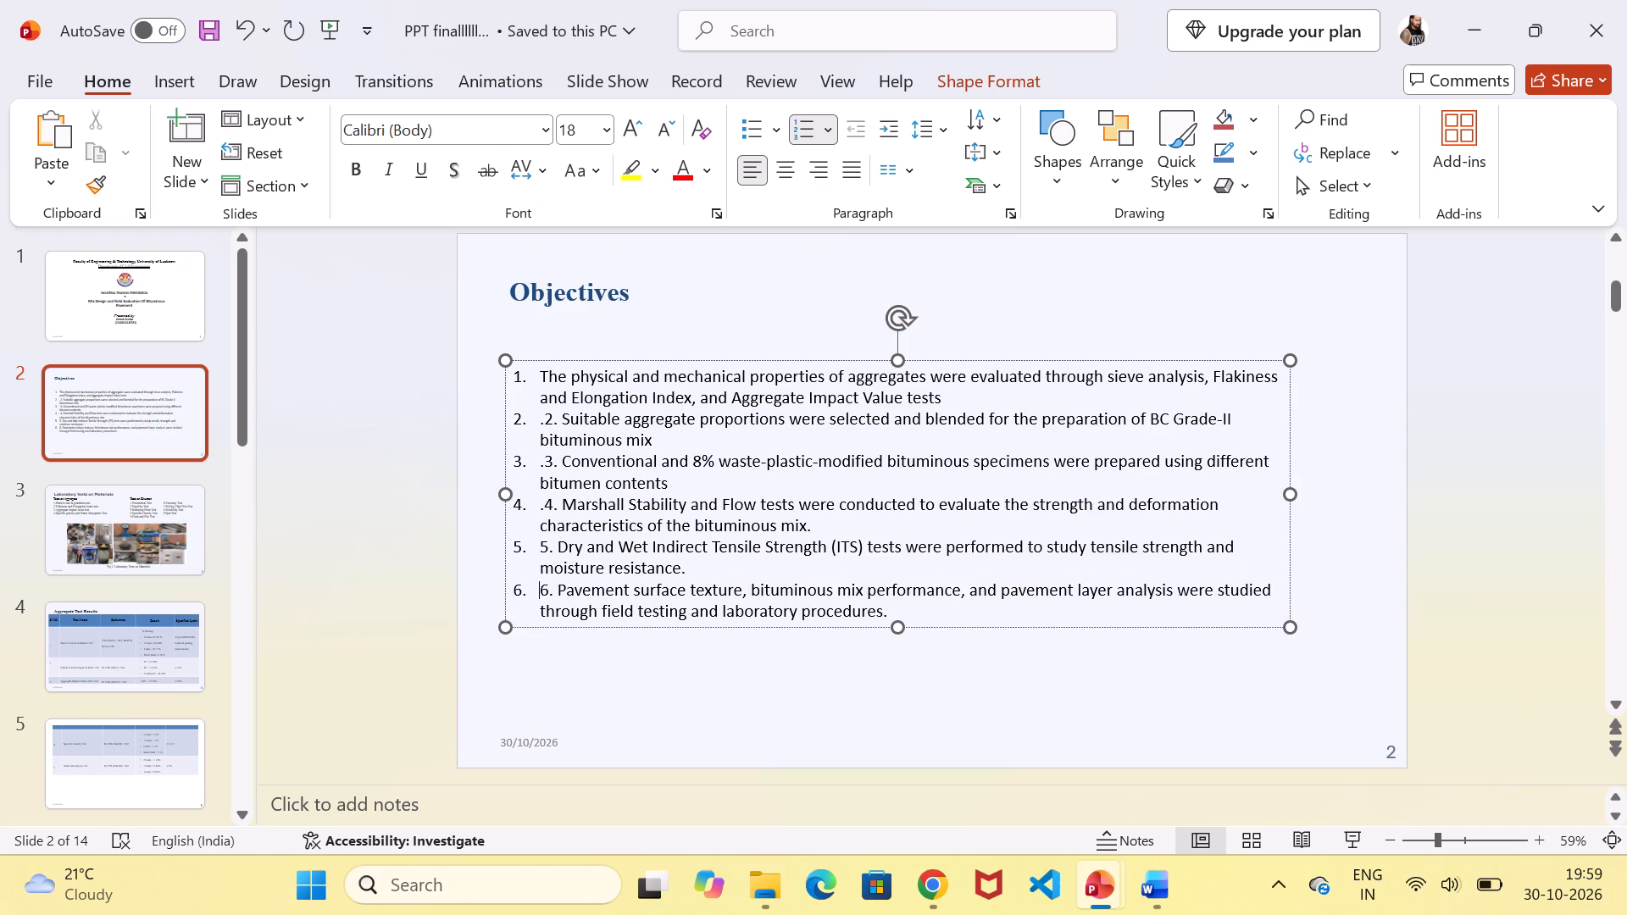
Delete the duplicate pasted numbers and stray periods at the start of list items 6, 5 and 4.
left_click(553, 589)
key("BackSpace")
key("BackSpace")
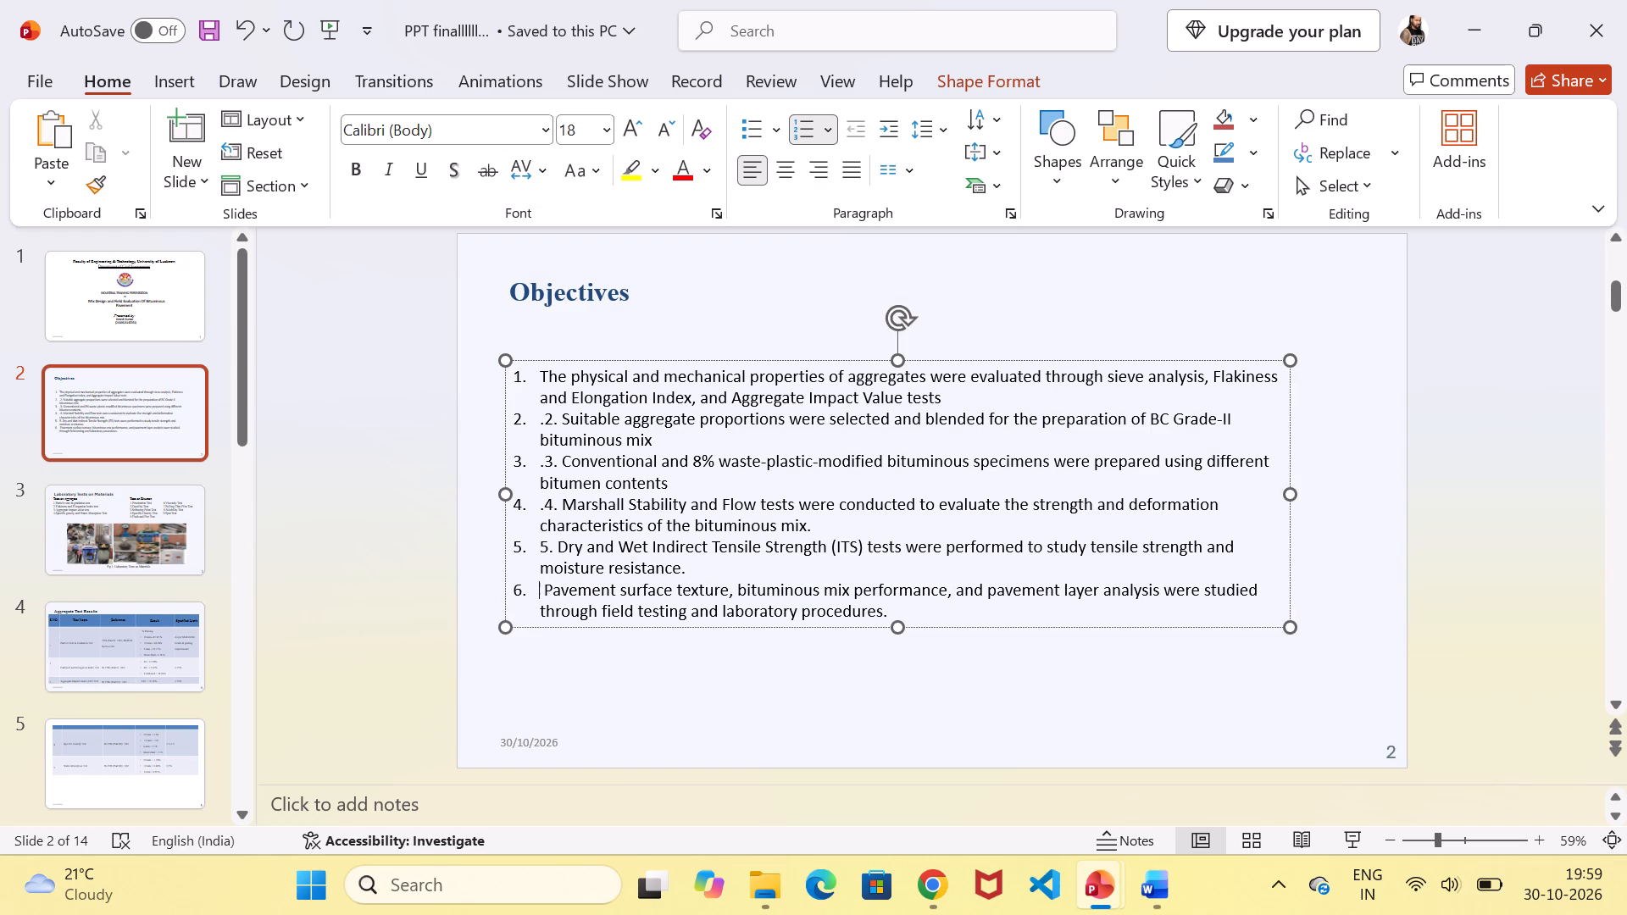
left_click(553, 552)
key("BackSpace")
key("BackSpace")
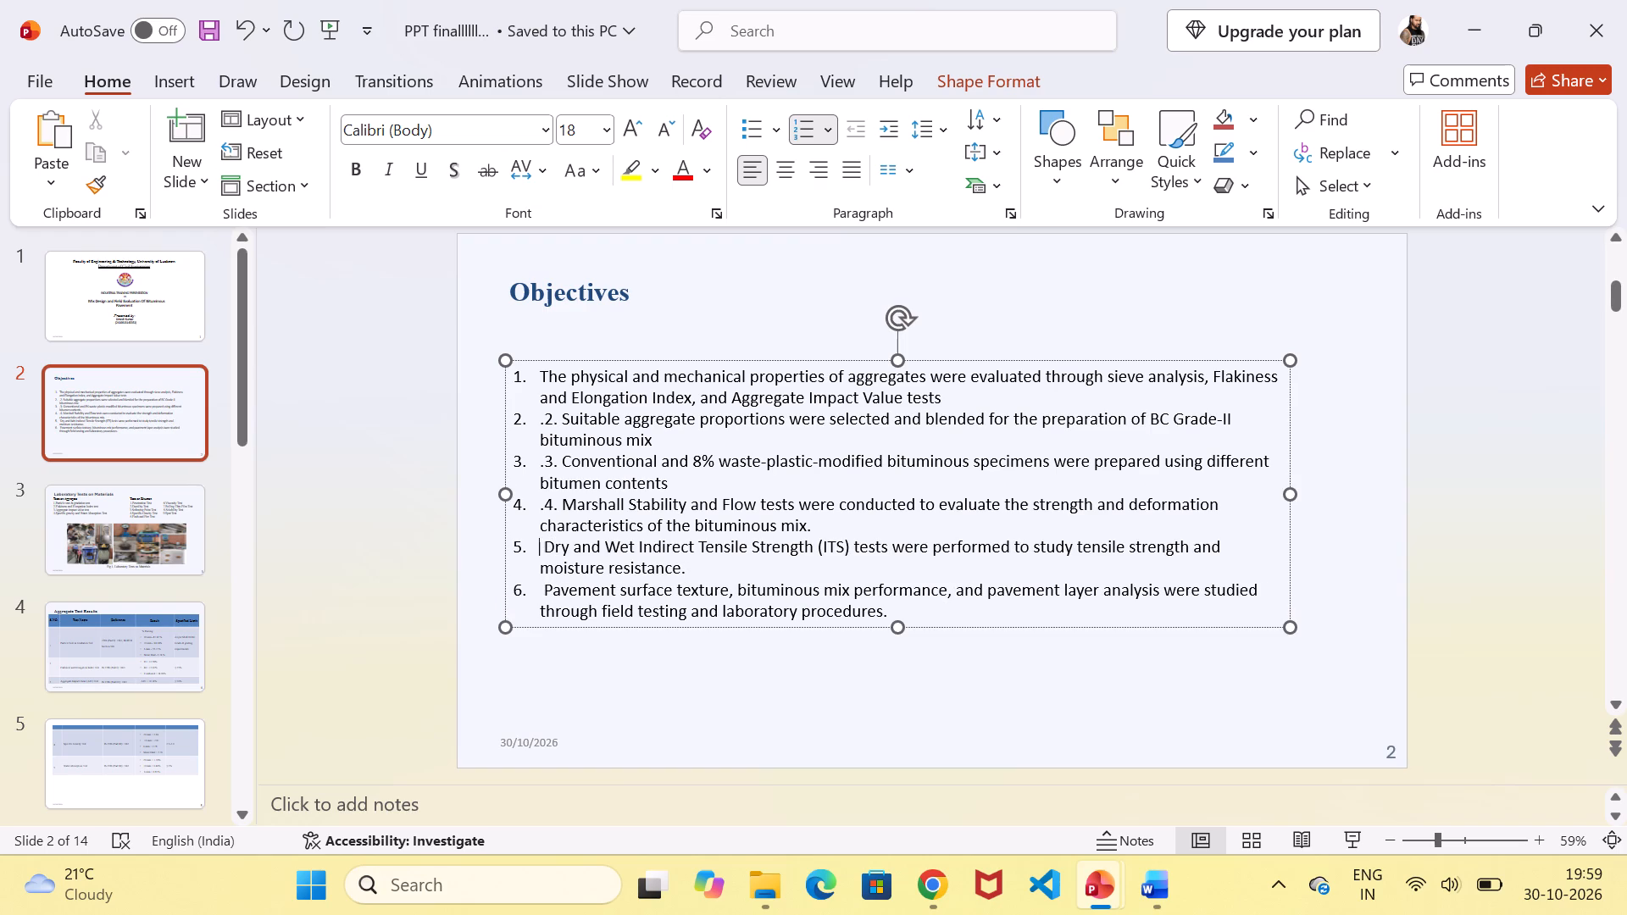
left_click(553, 504)
key("BackSpace")
key("BackSpace")
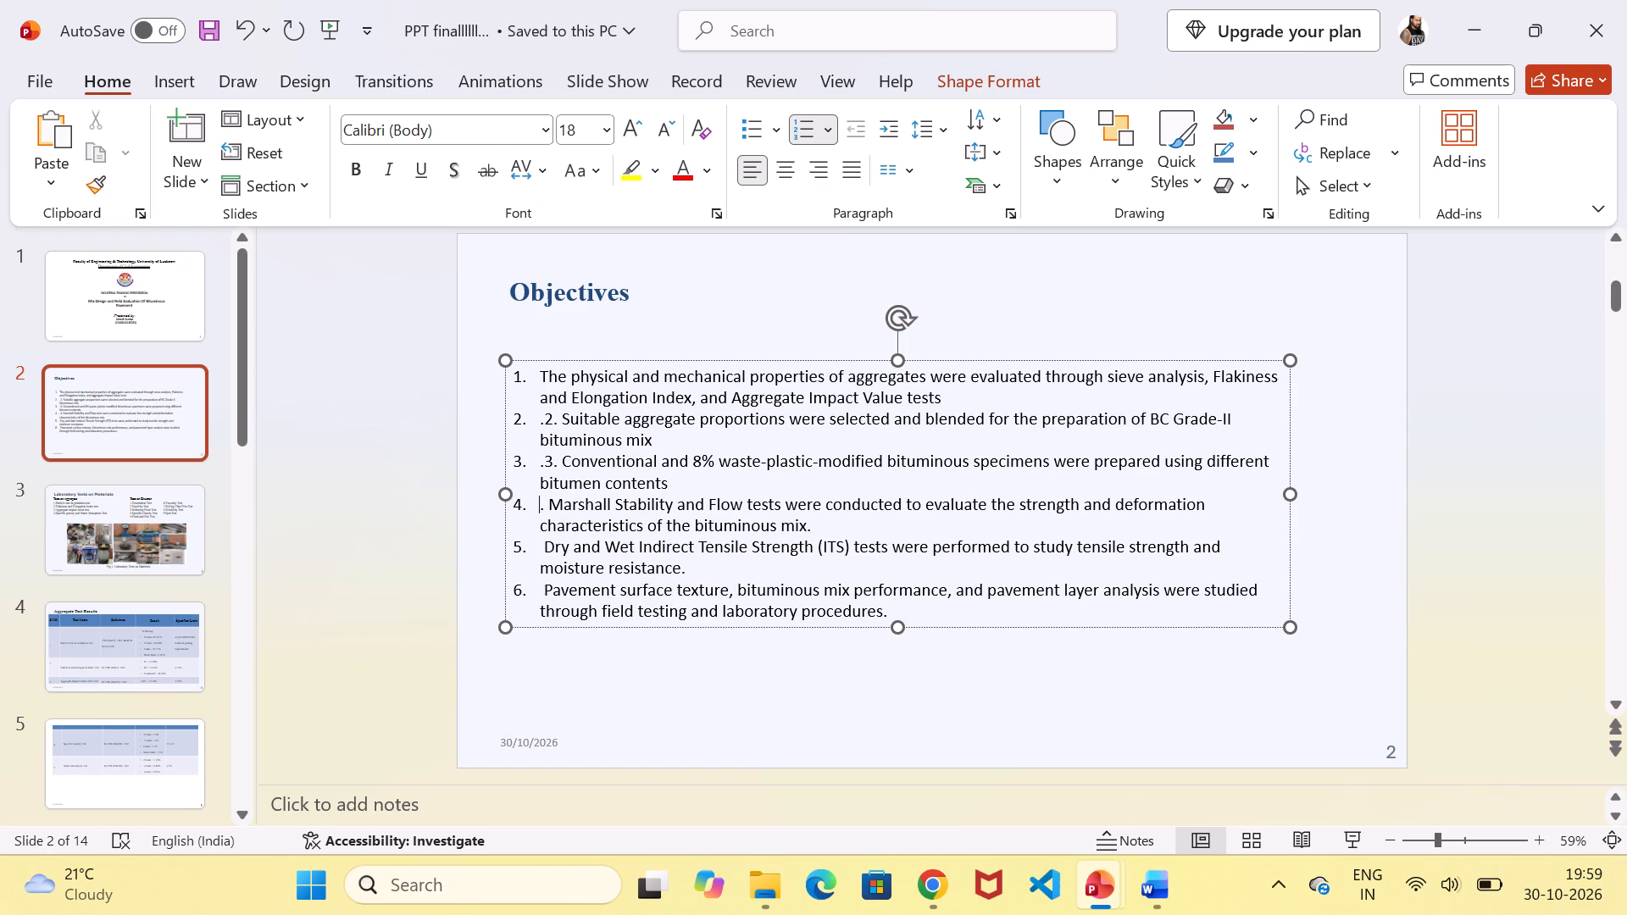
left_click(545, 502)
key("BackSpace")
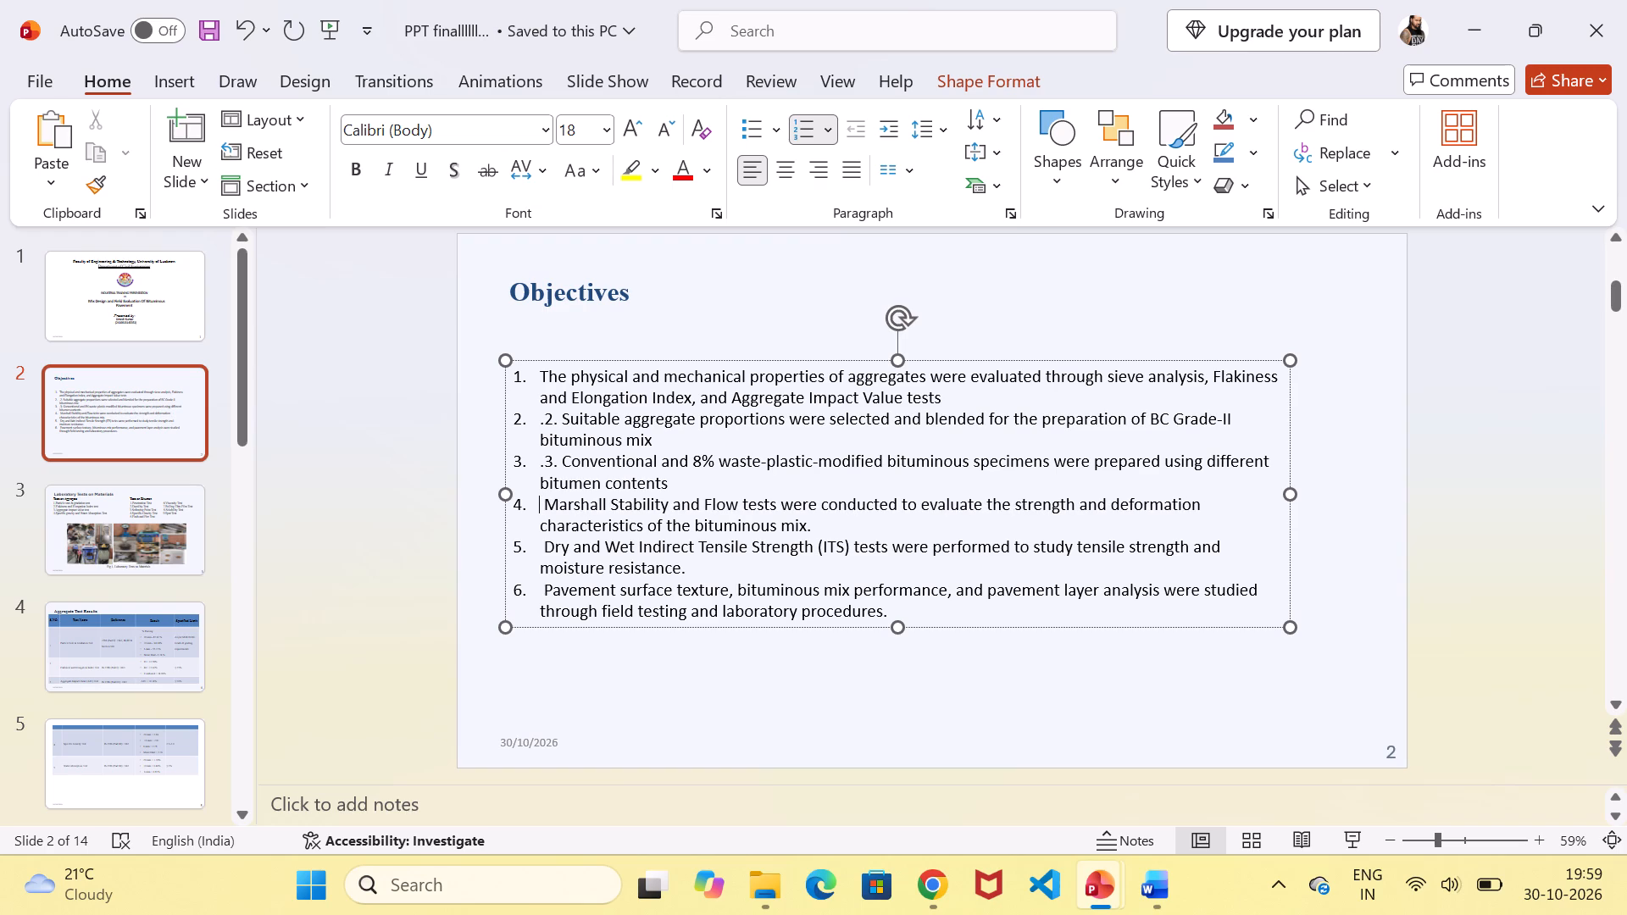
Delete the duplicate pasted numbers and stray periods at the start of list items 3 and 2.
left_click(555, 456)
key("BackSpace")
key("BackSpace")
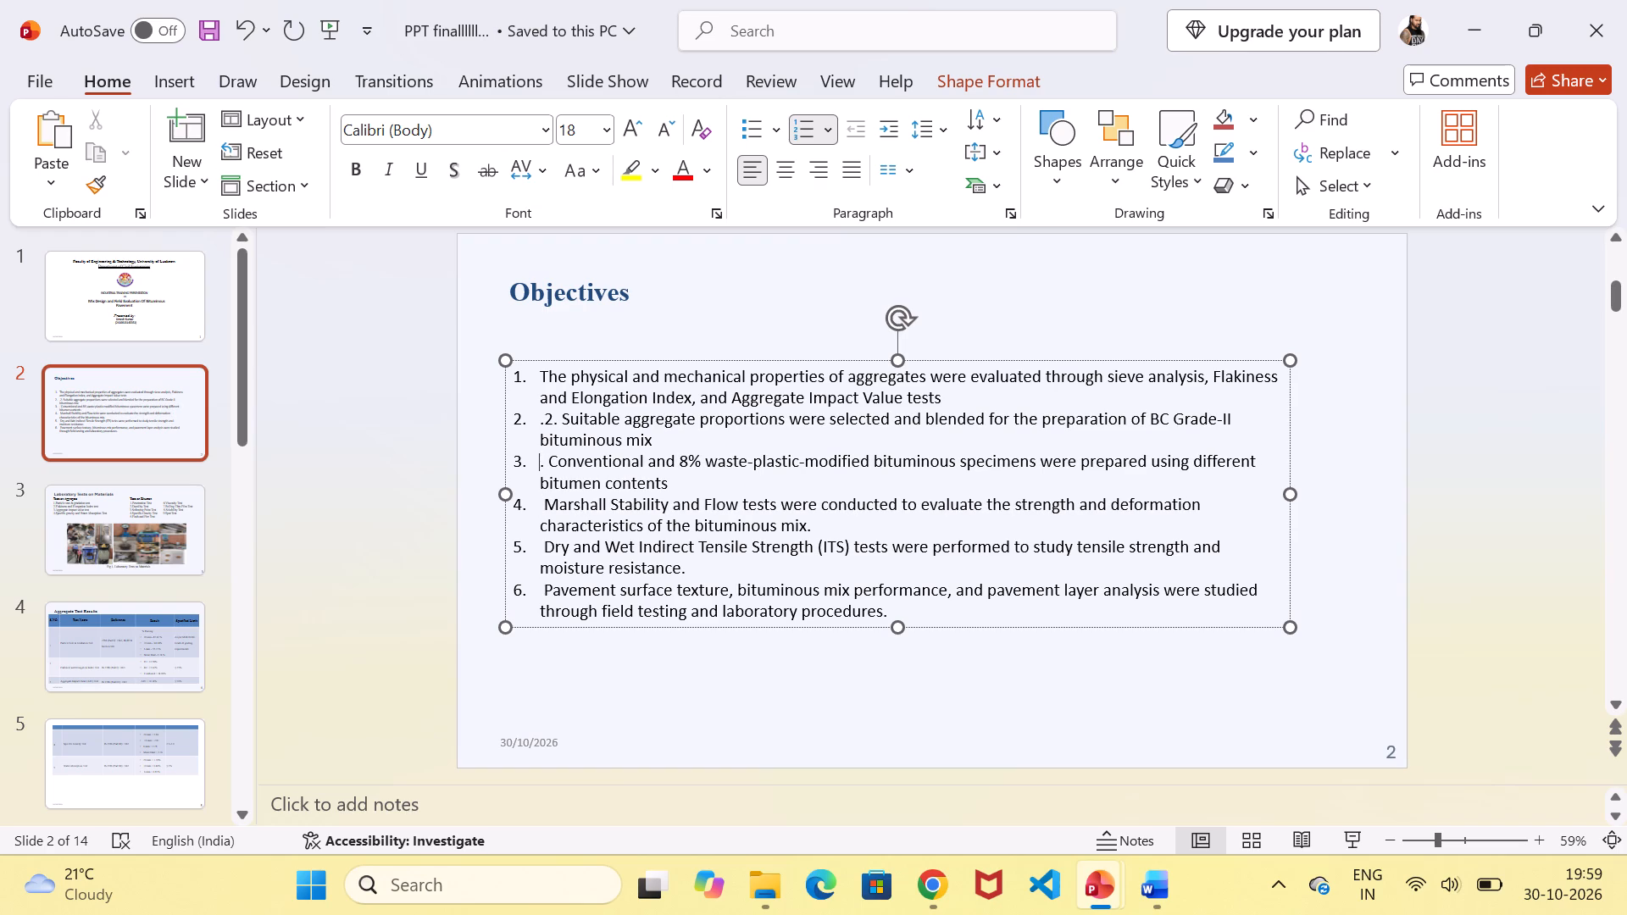
left_click(545, 459)
key("BackSpace")
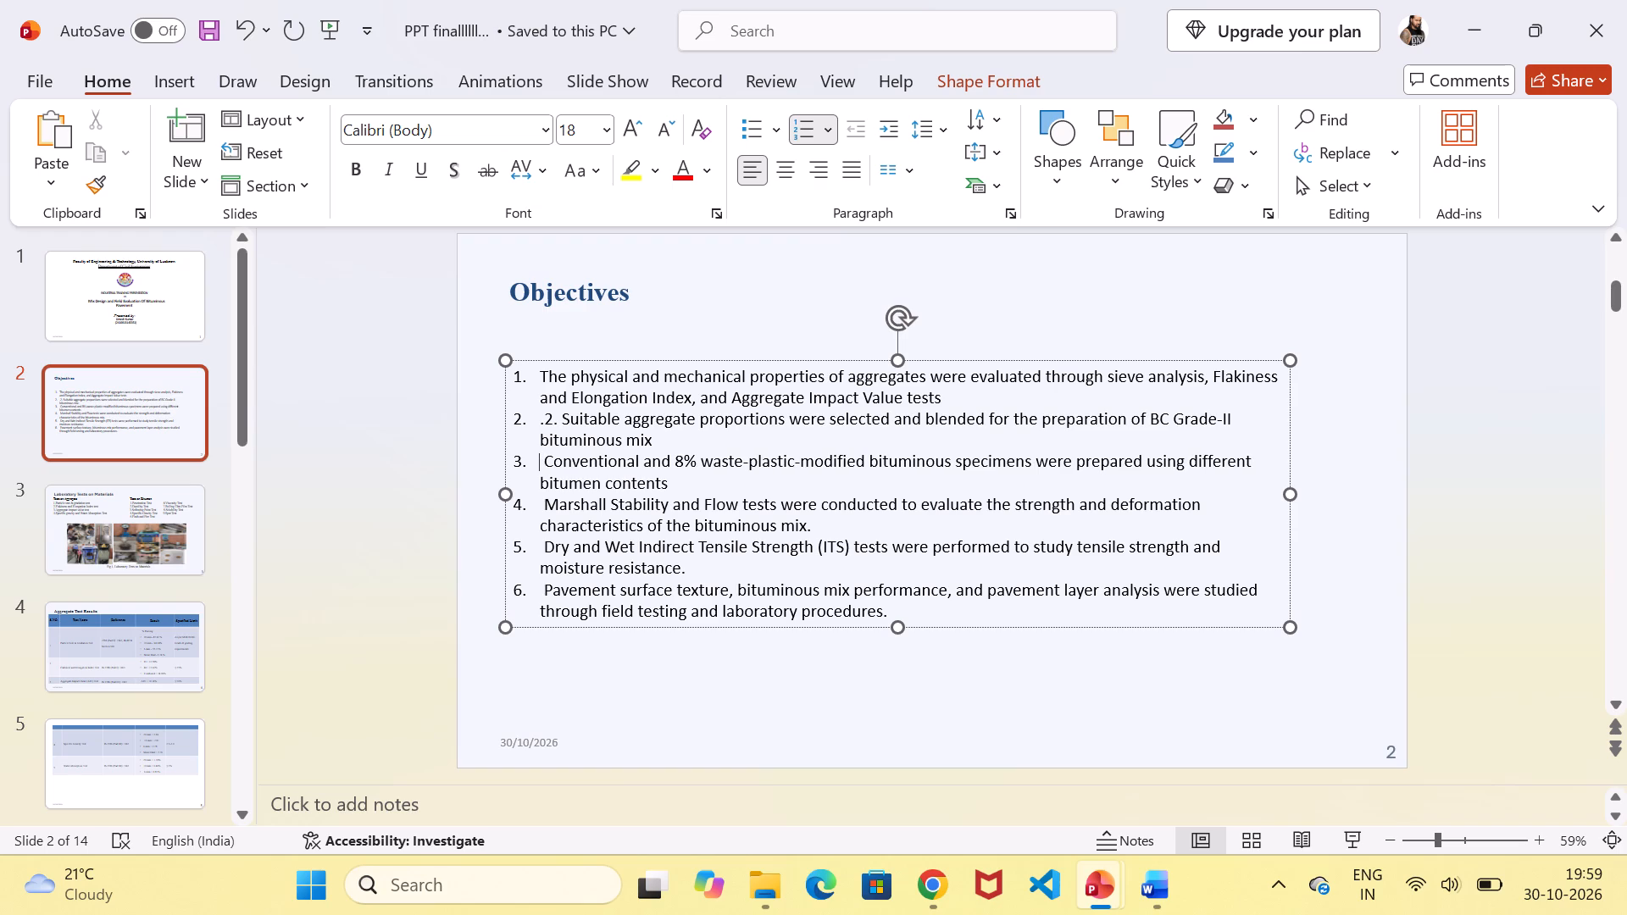
left_click(560, 419)
key("BackSpace")
key("BackSpace")
key("BackSpace")
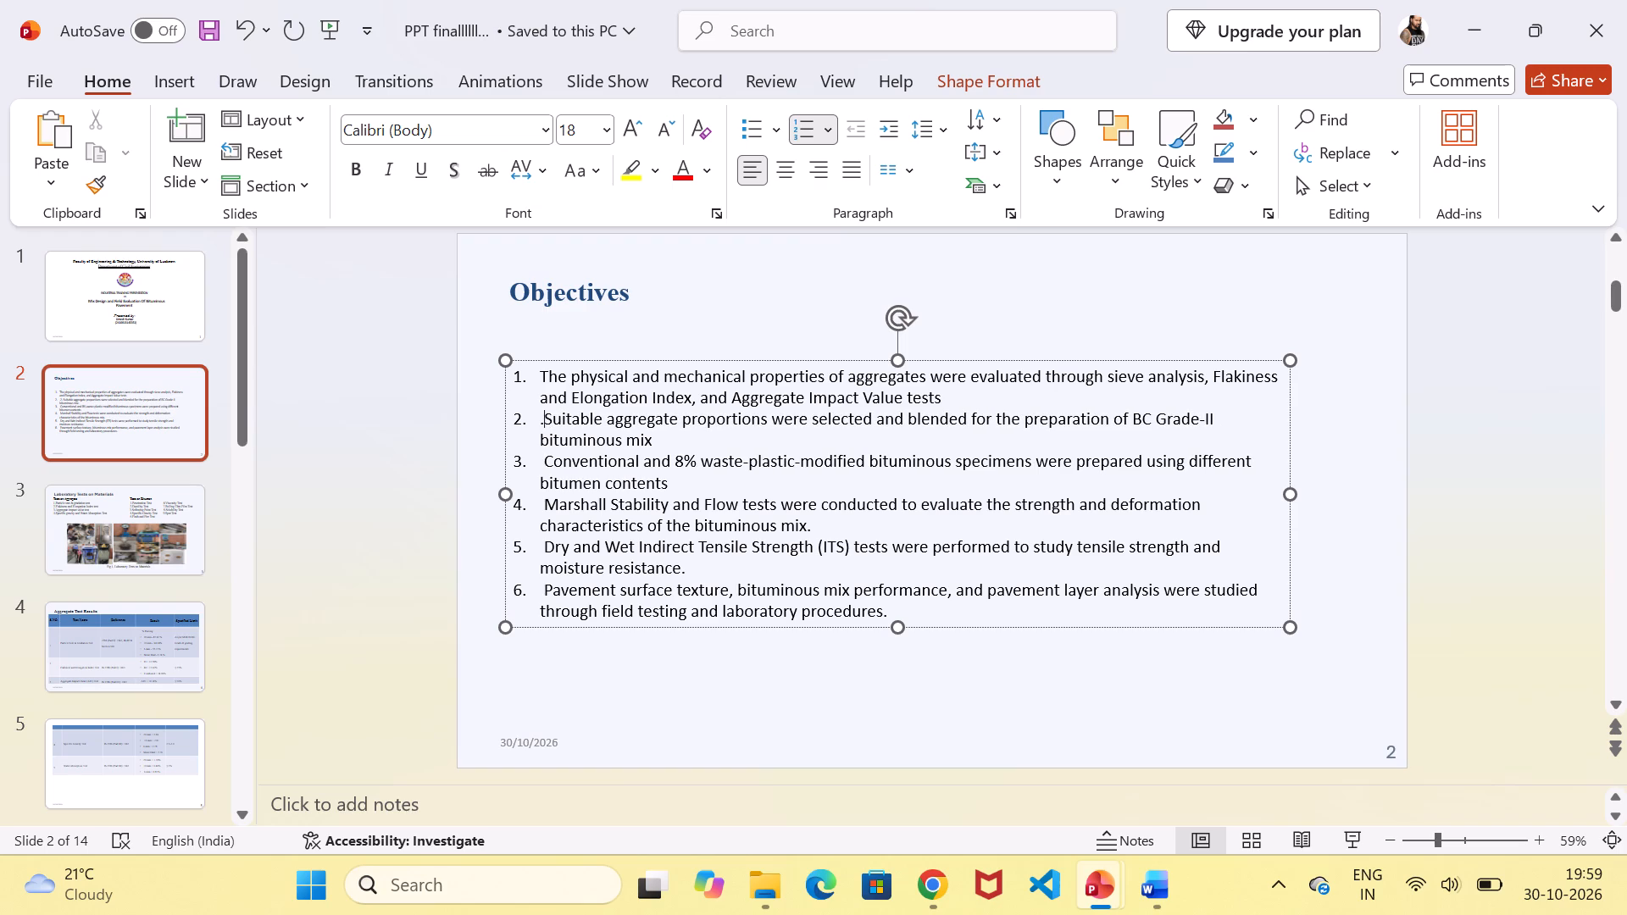
key("BackSpace")
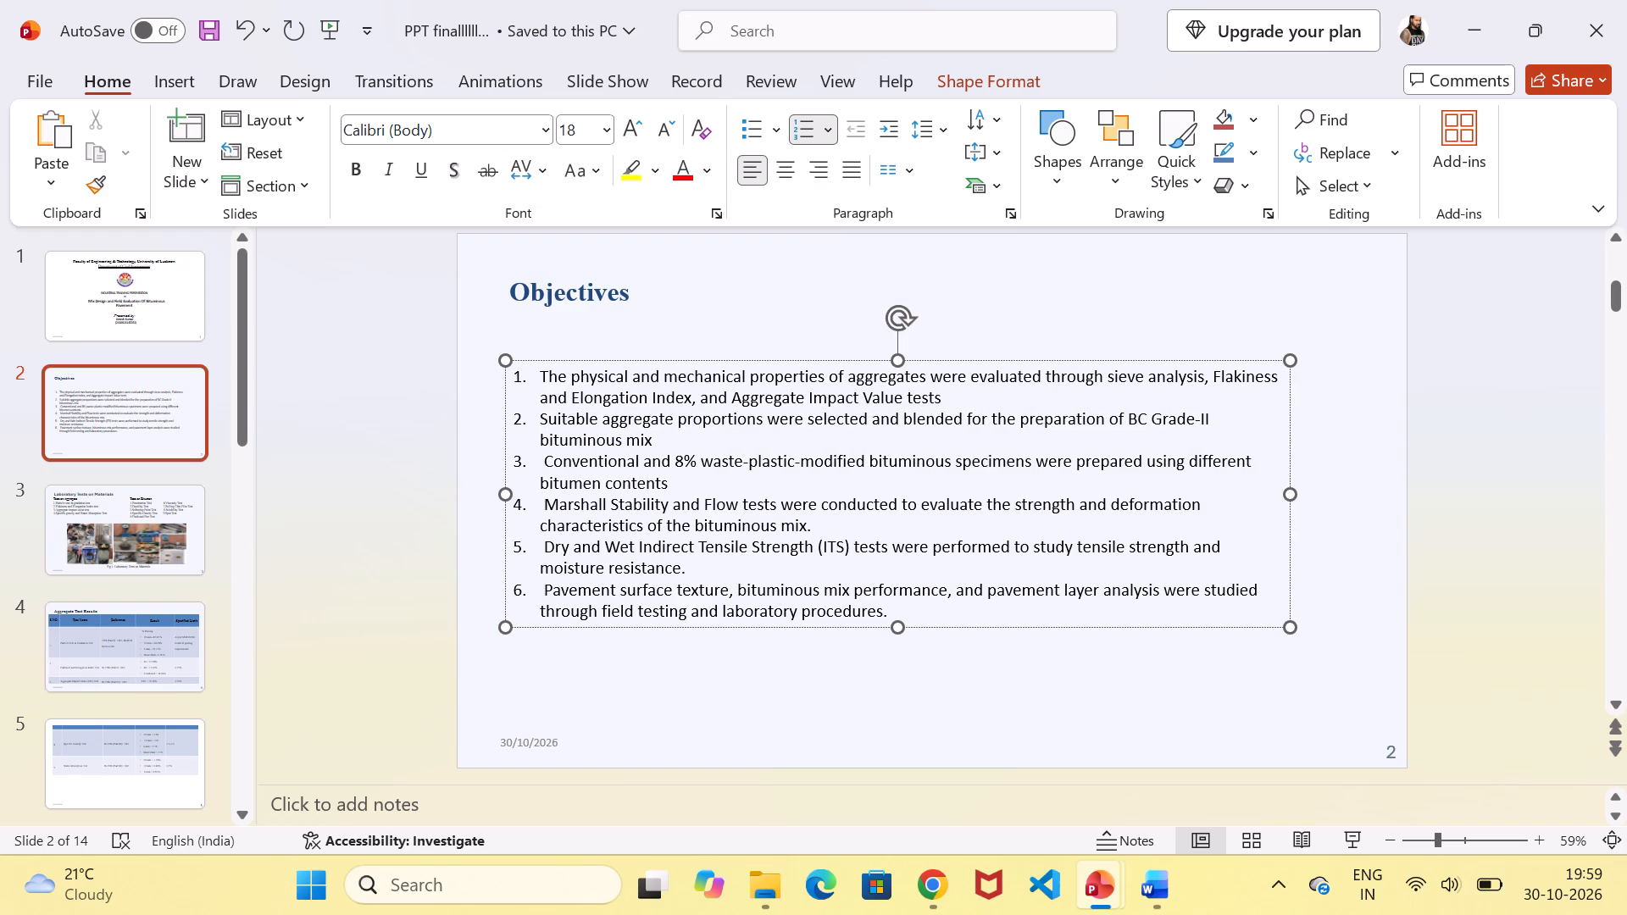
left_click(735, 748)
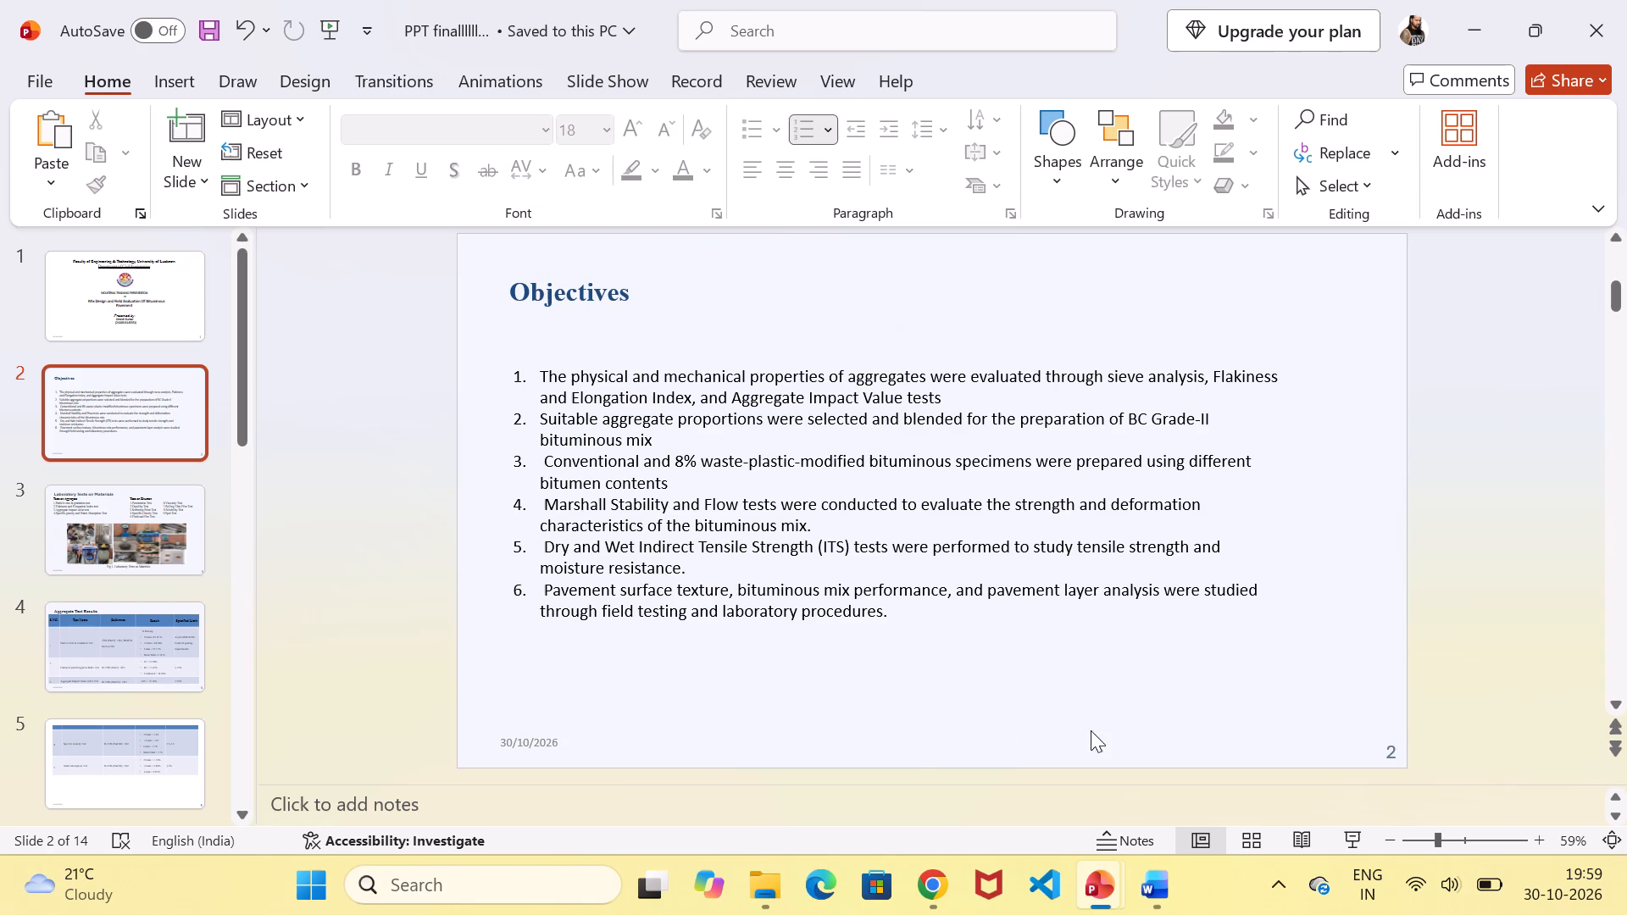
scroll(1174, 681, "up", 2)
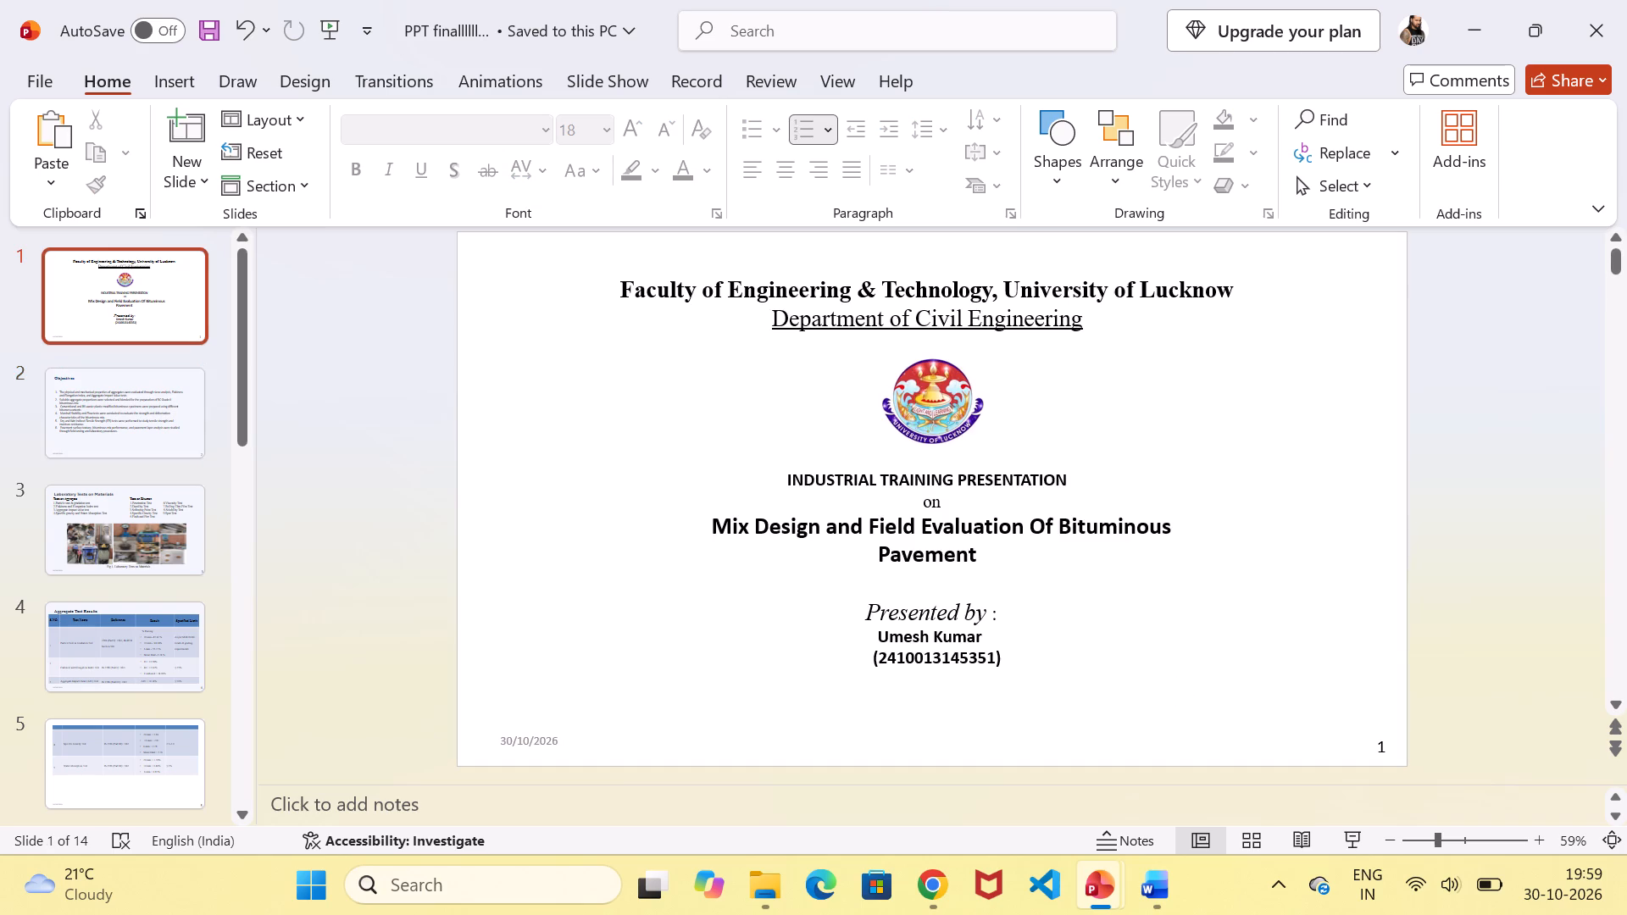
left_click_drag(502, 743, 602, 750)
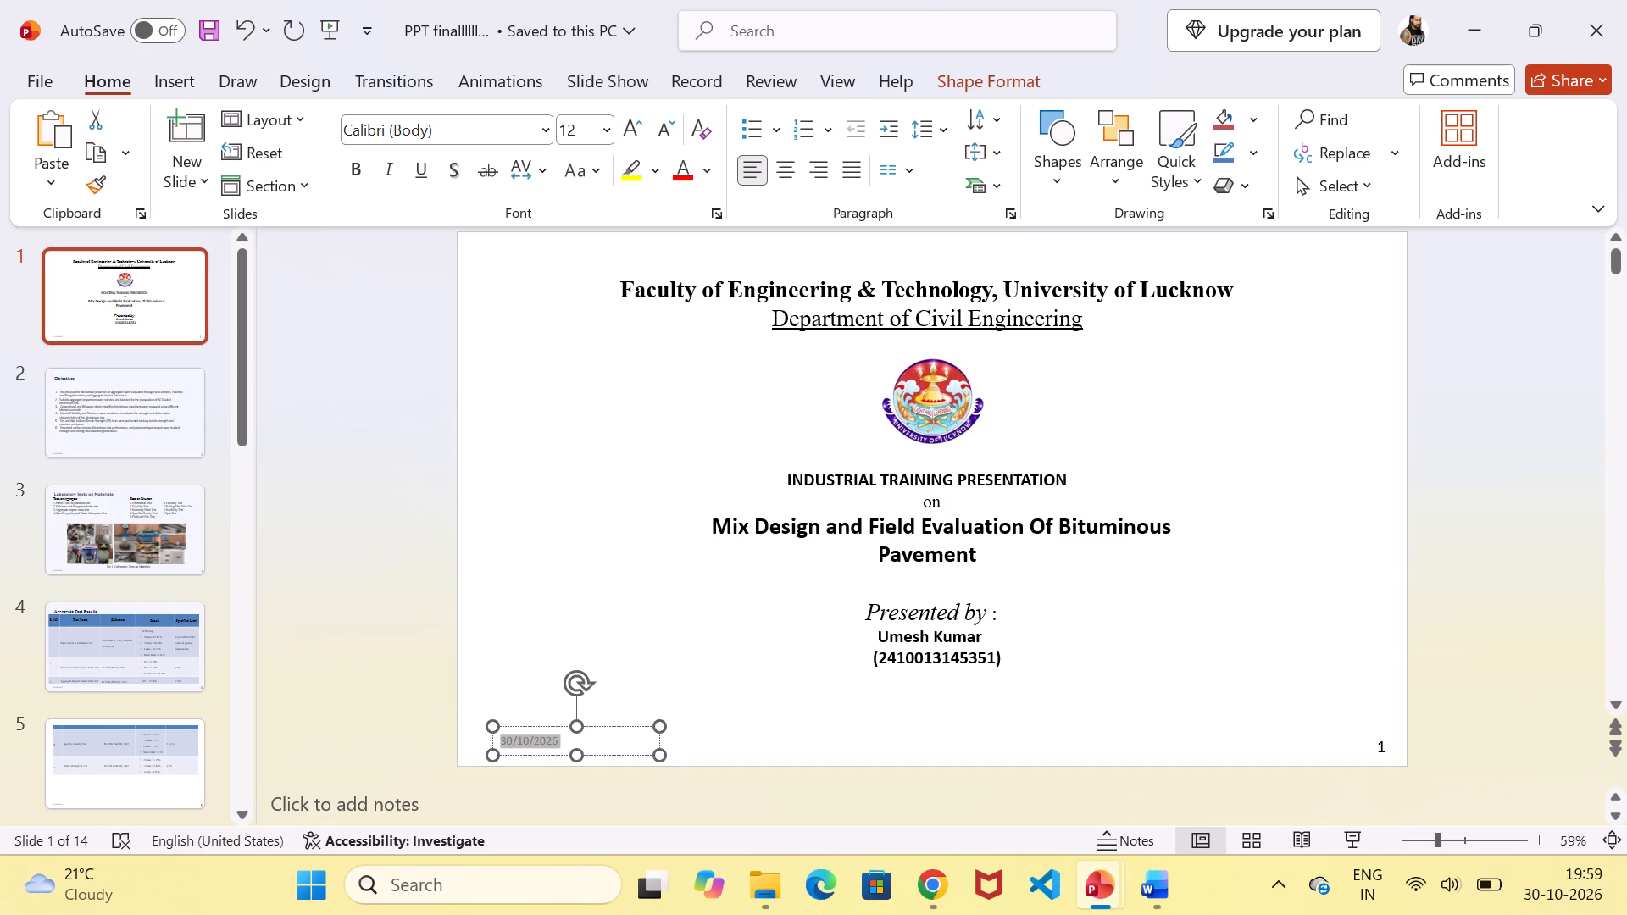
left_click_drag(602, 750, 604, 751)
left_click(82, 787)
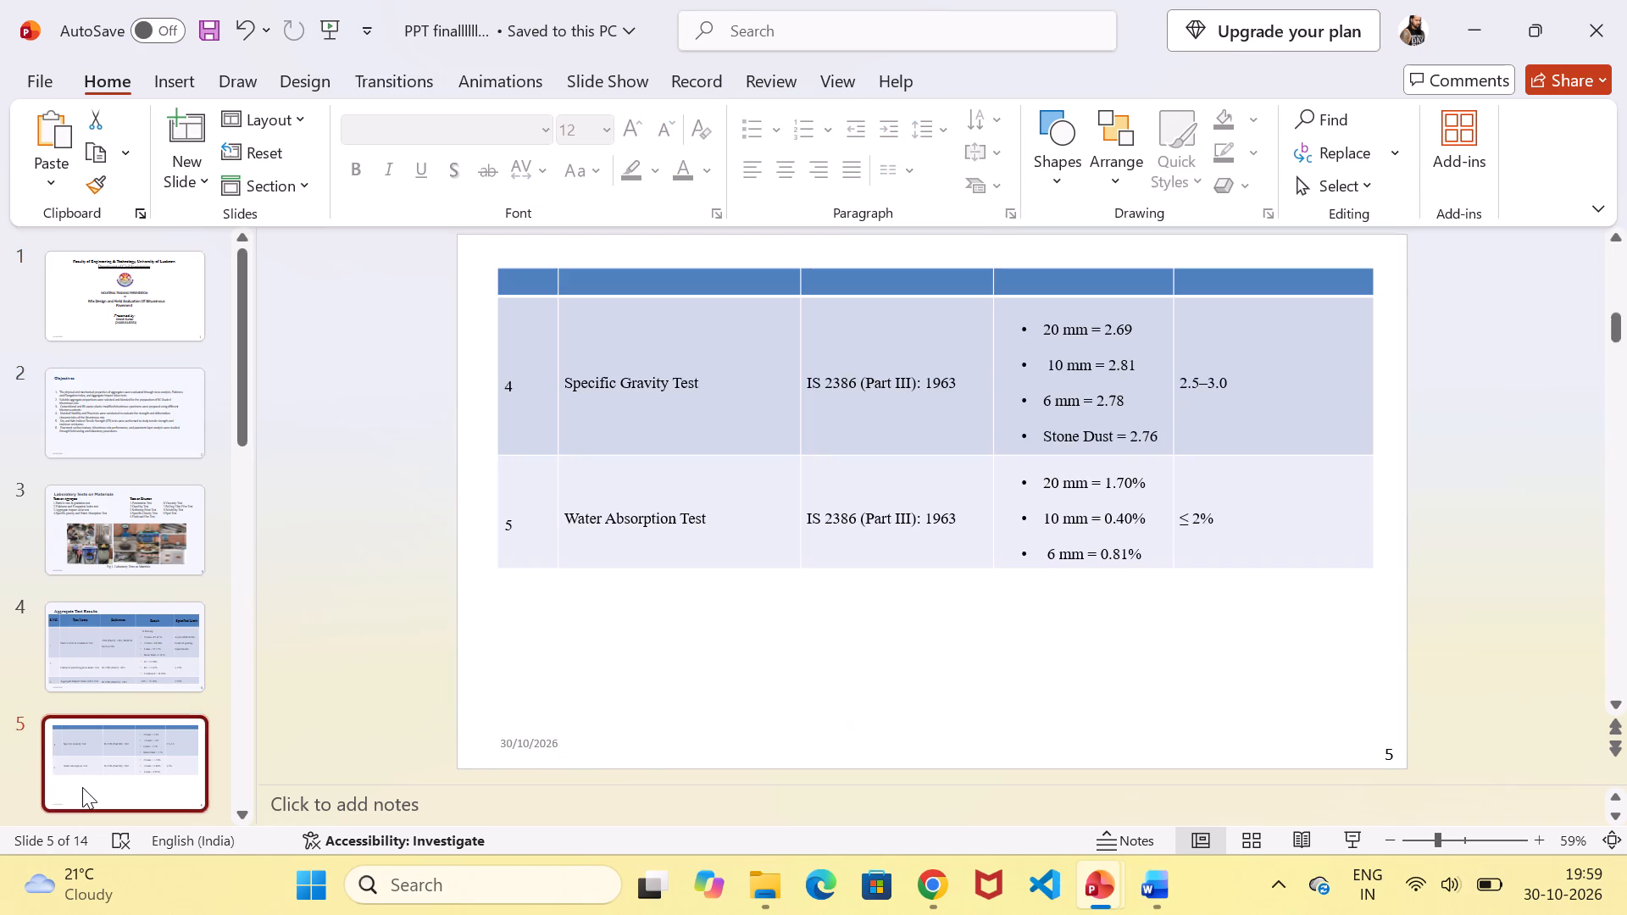
Change the footer date to 31/10/2026 on slide 4, Aggregate Test Results, and slide 3, Laboratory Tests on Materials.
left_click(96, 692)
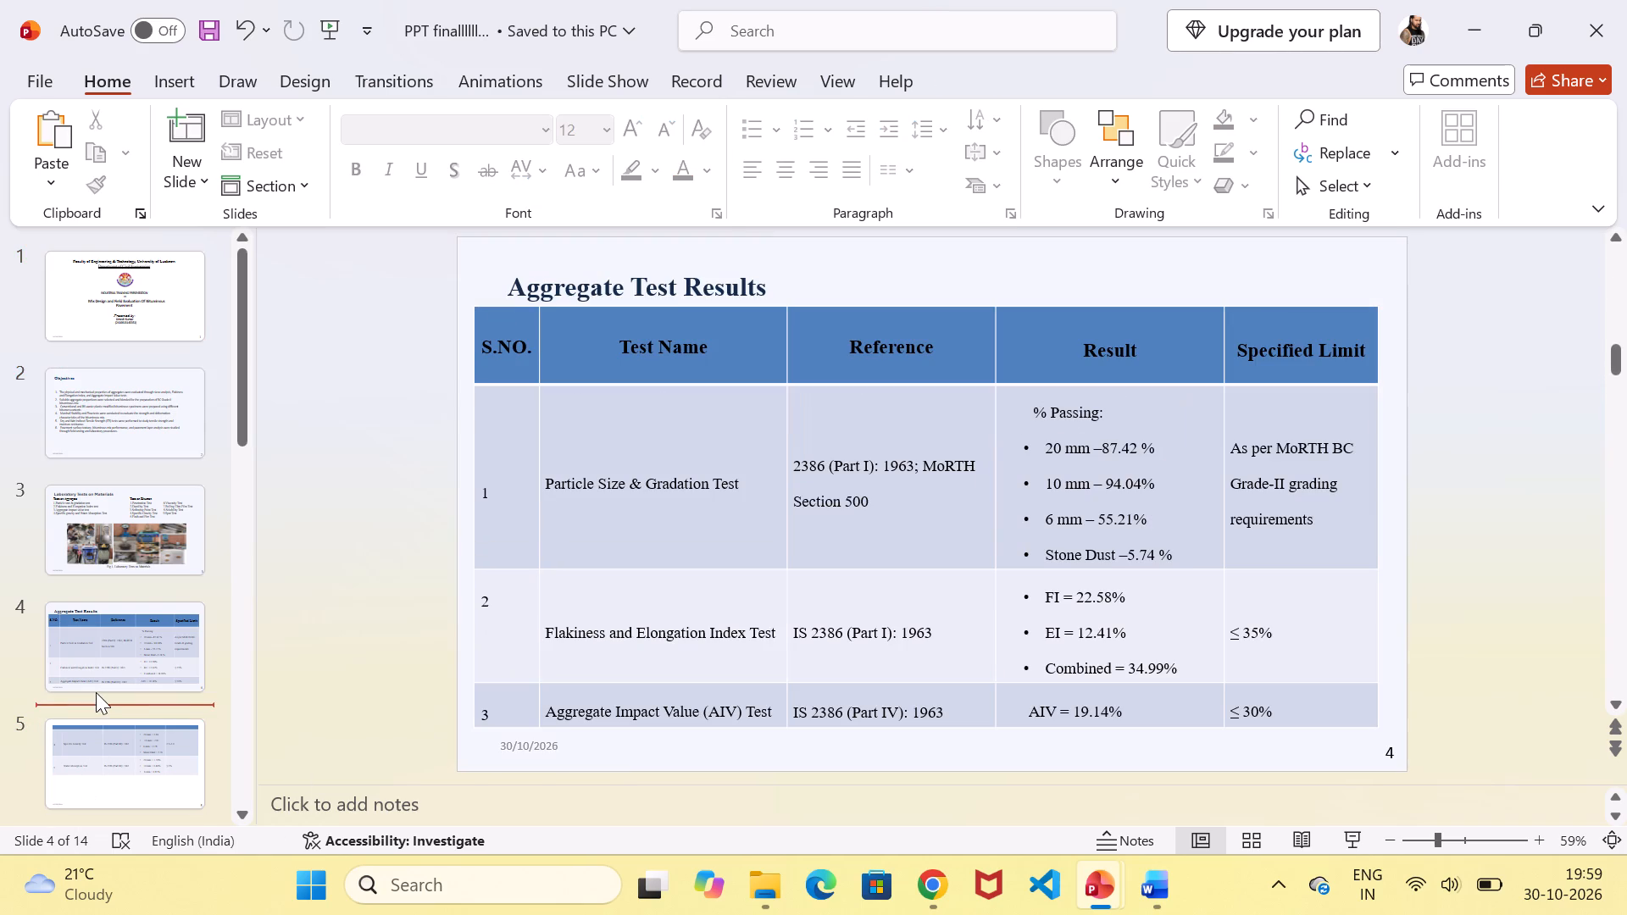
left_click(511, 746)
key("BackSpace")
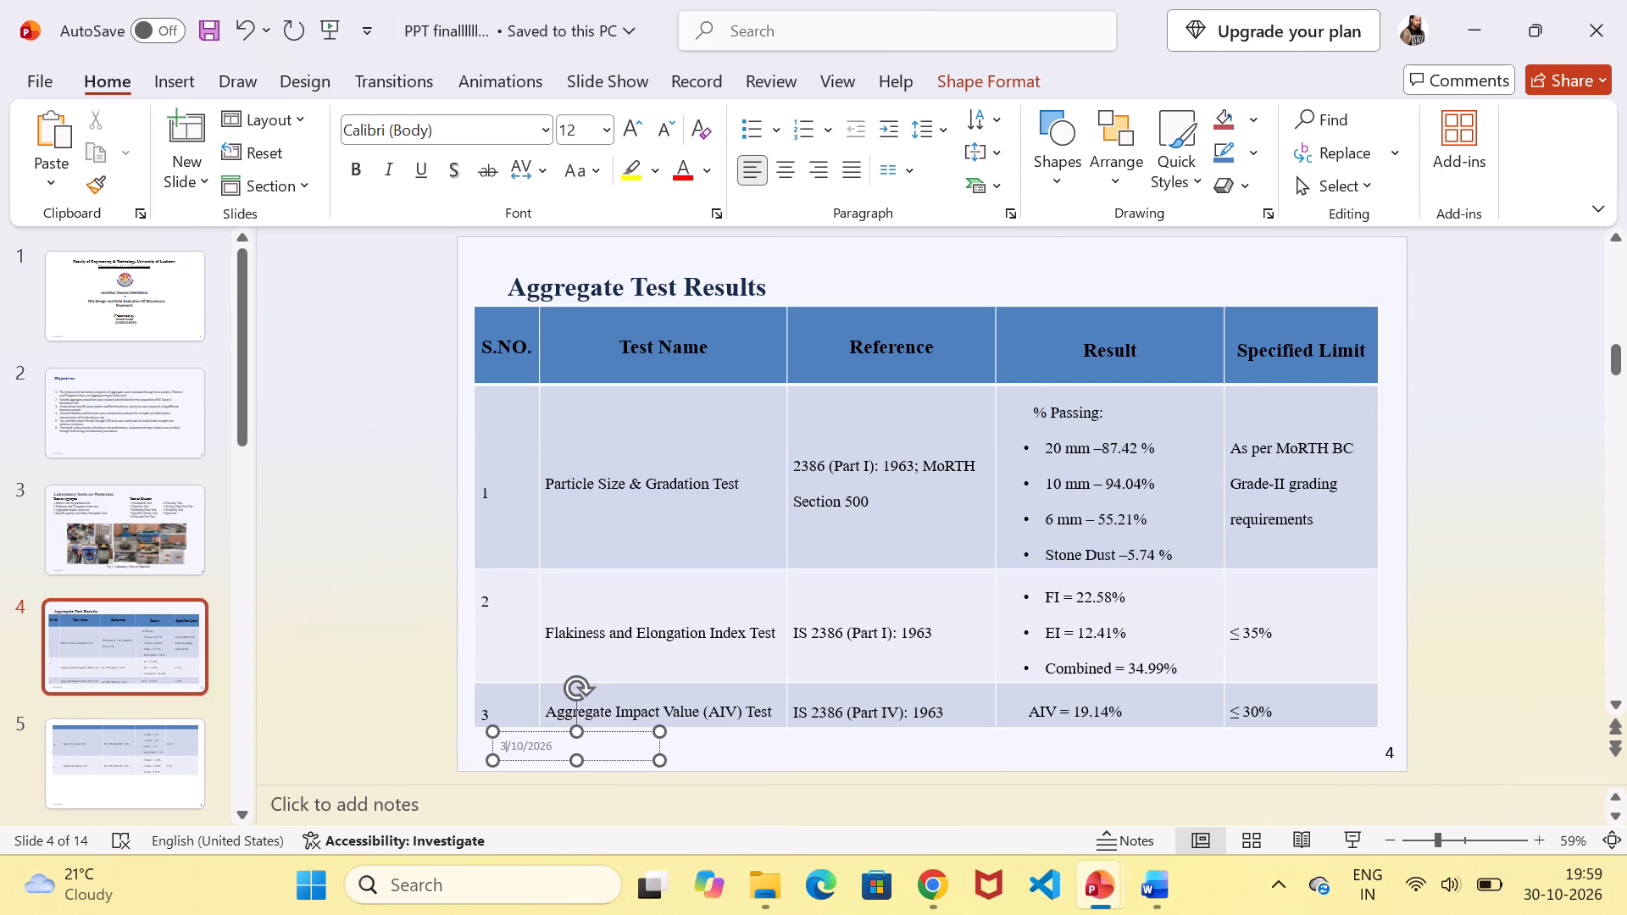
key("1")
left_click(91, 519)
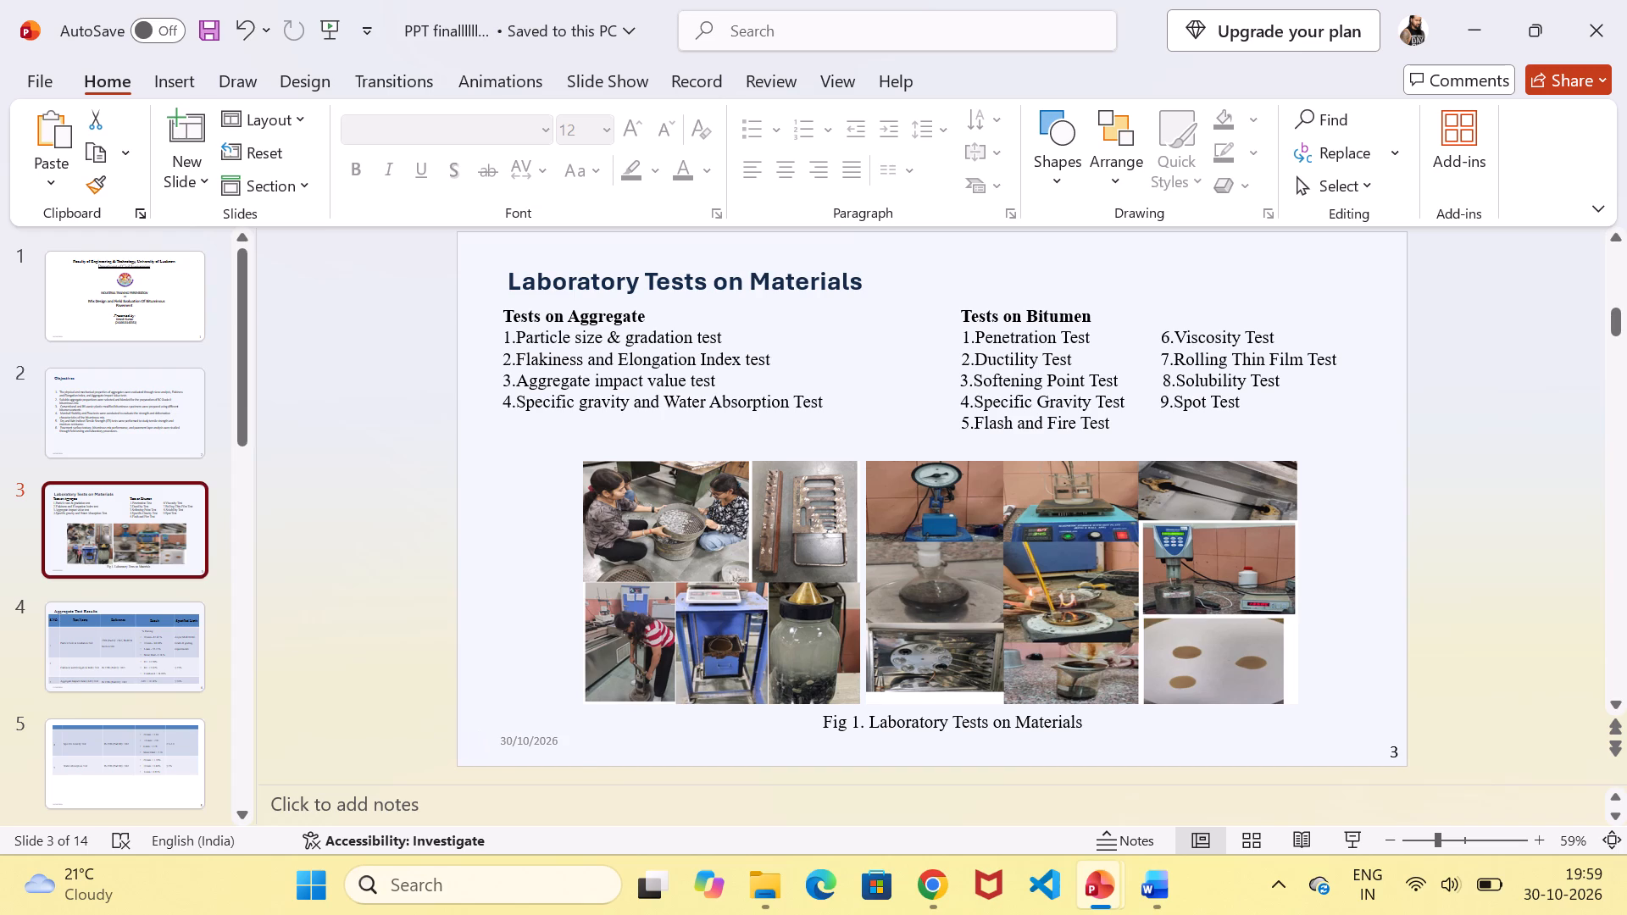
left_click(514, 736)
key("BackSpace")
key("1")
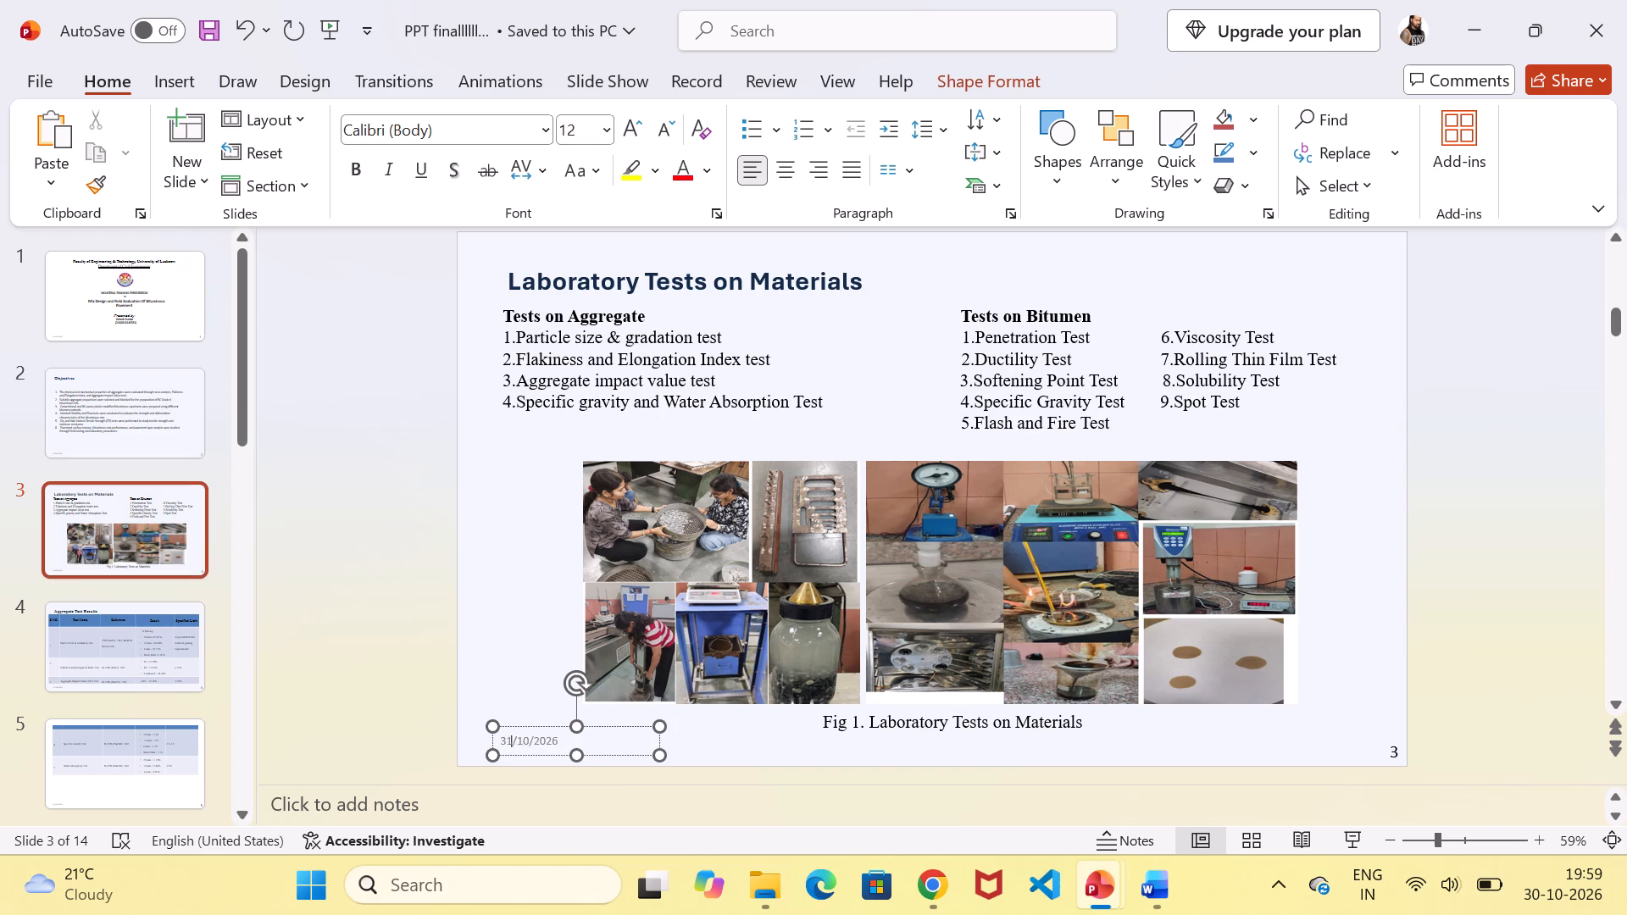
Change the footer date to 31/10/2026 on slide 2, Objectives, and on title slide 1.
left_click(94, 413)
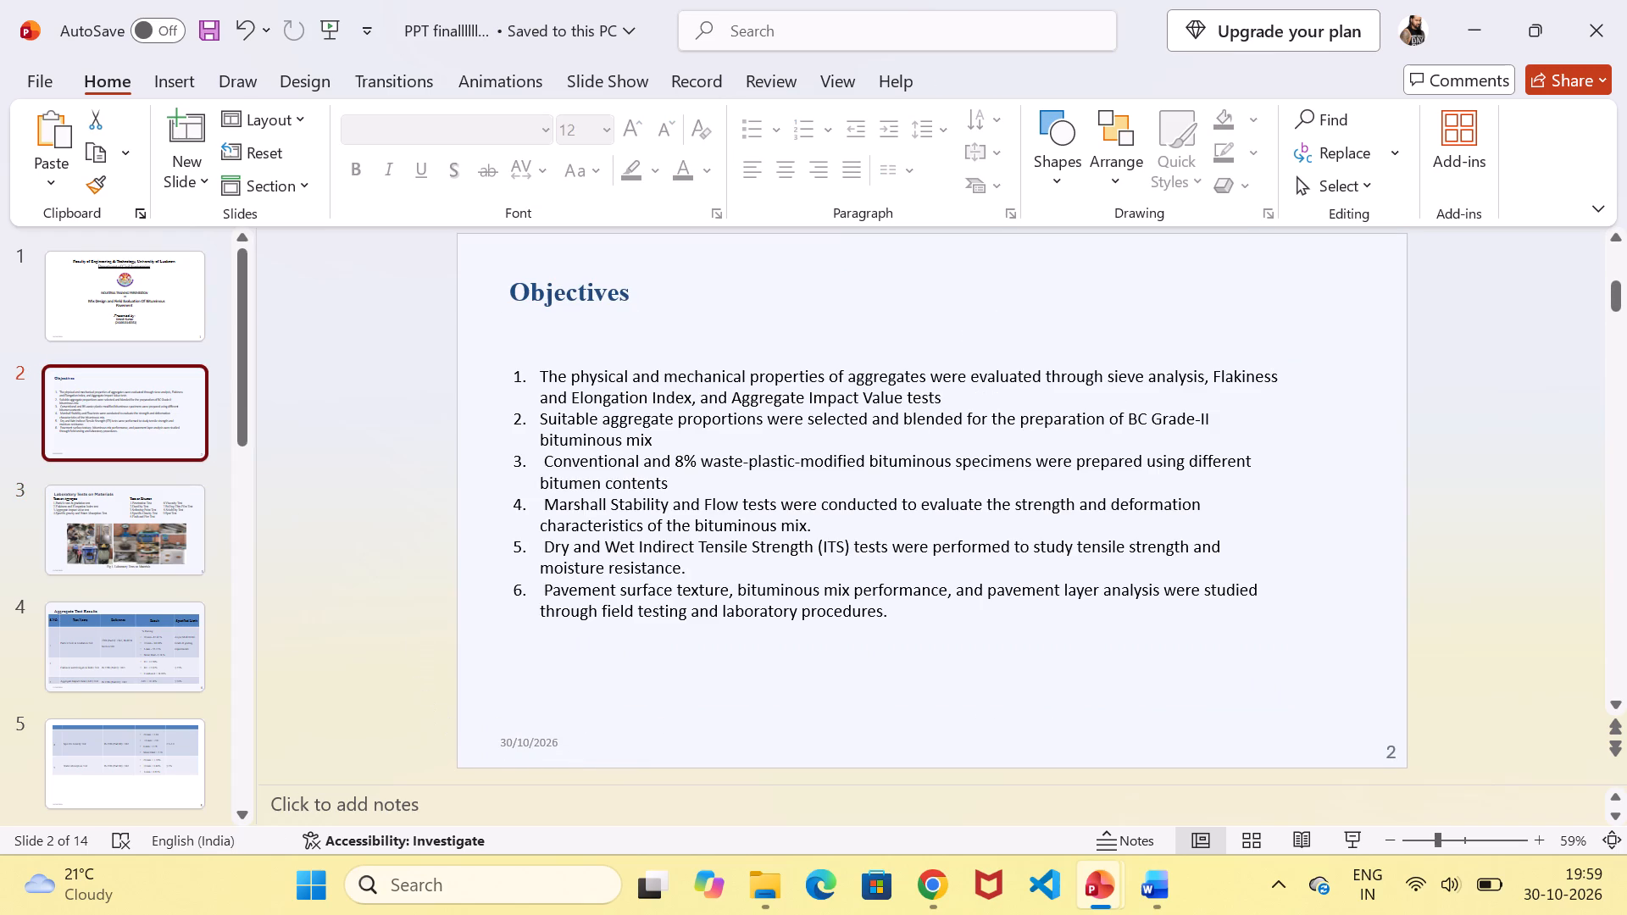
left_click(512, 743)
key("BackSpace")
key("1")
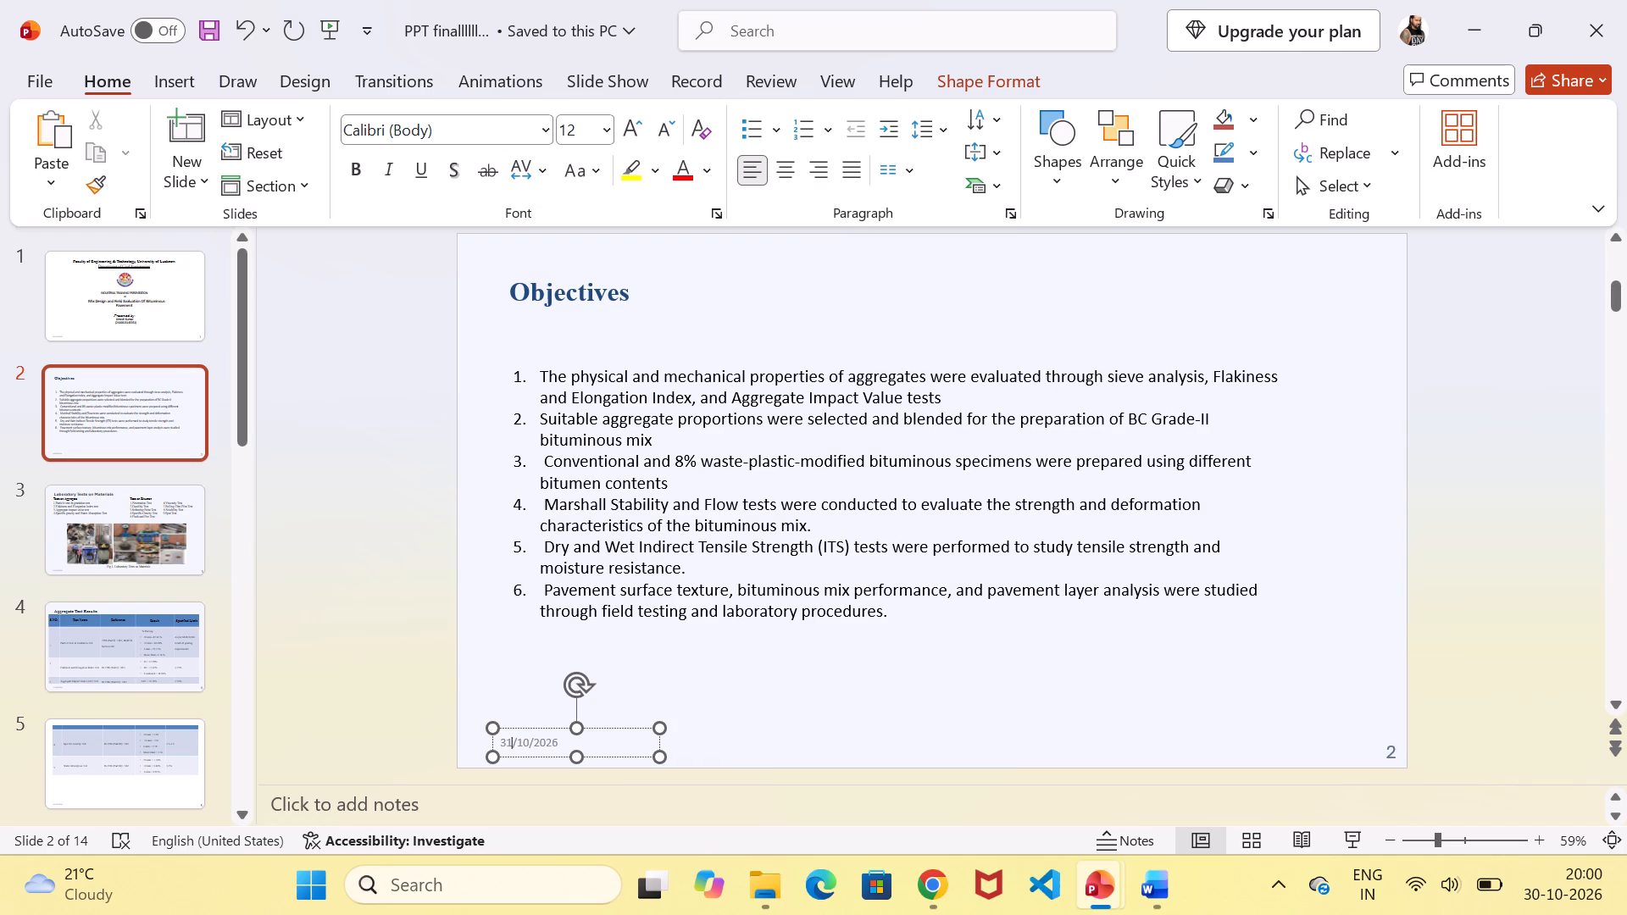
left_click(193, 285)
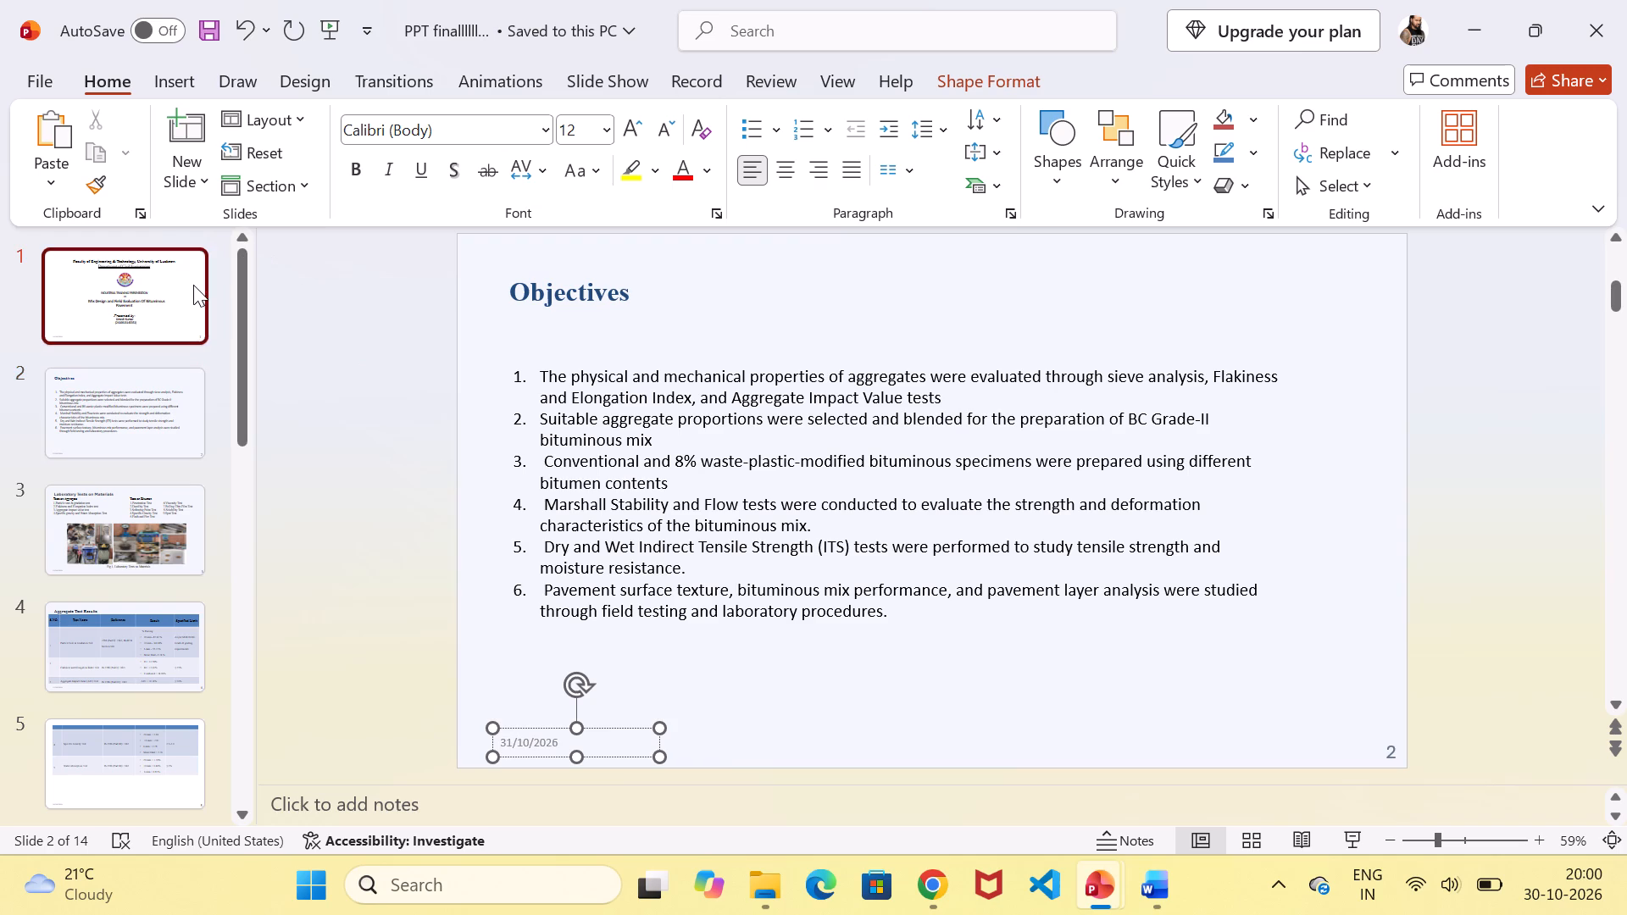
double_click(508, 738)
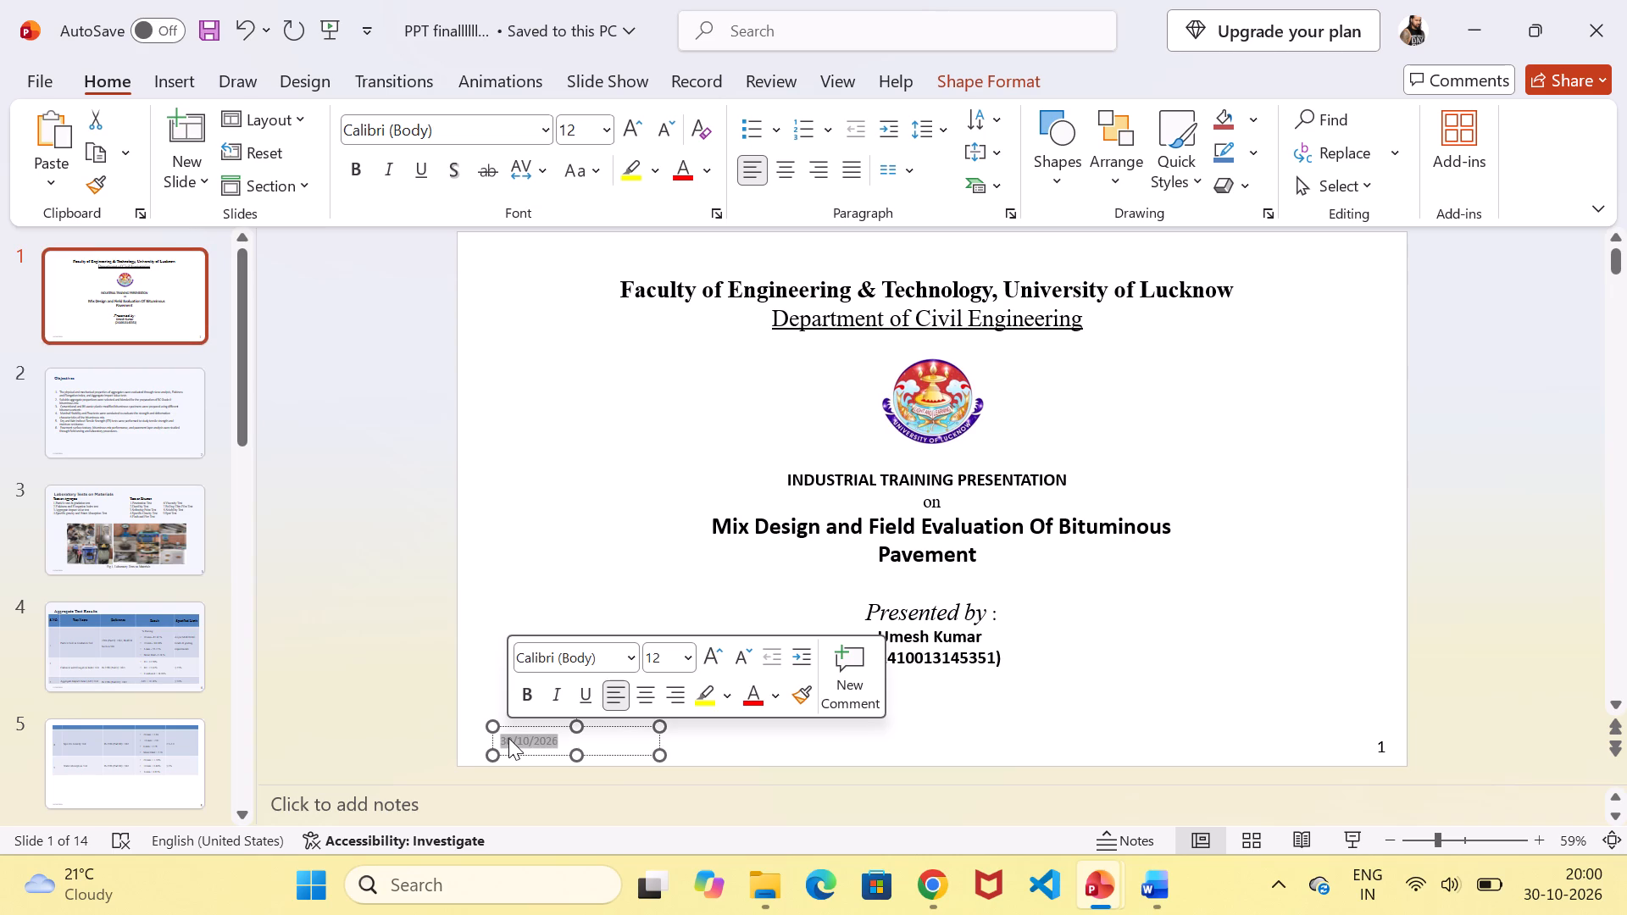
left_click(753, 729)
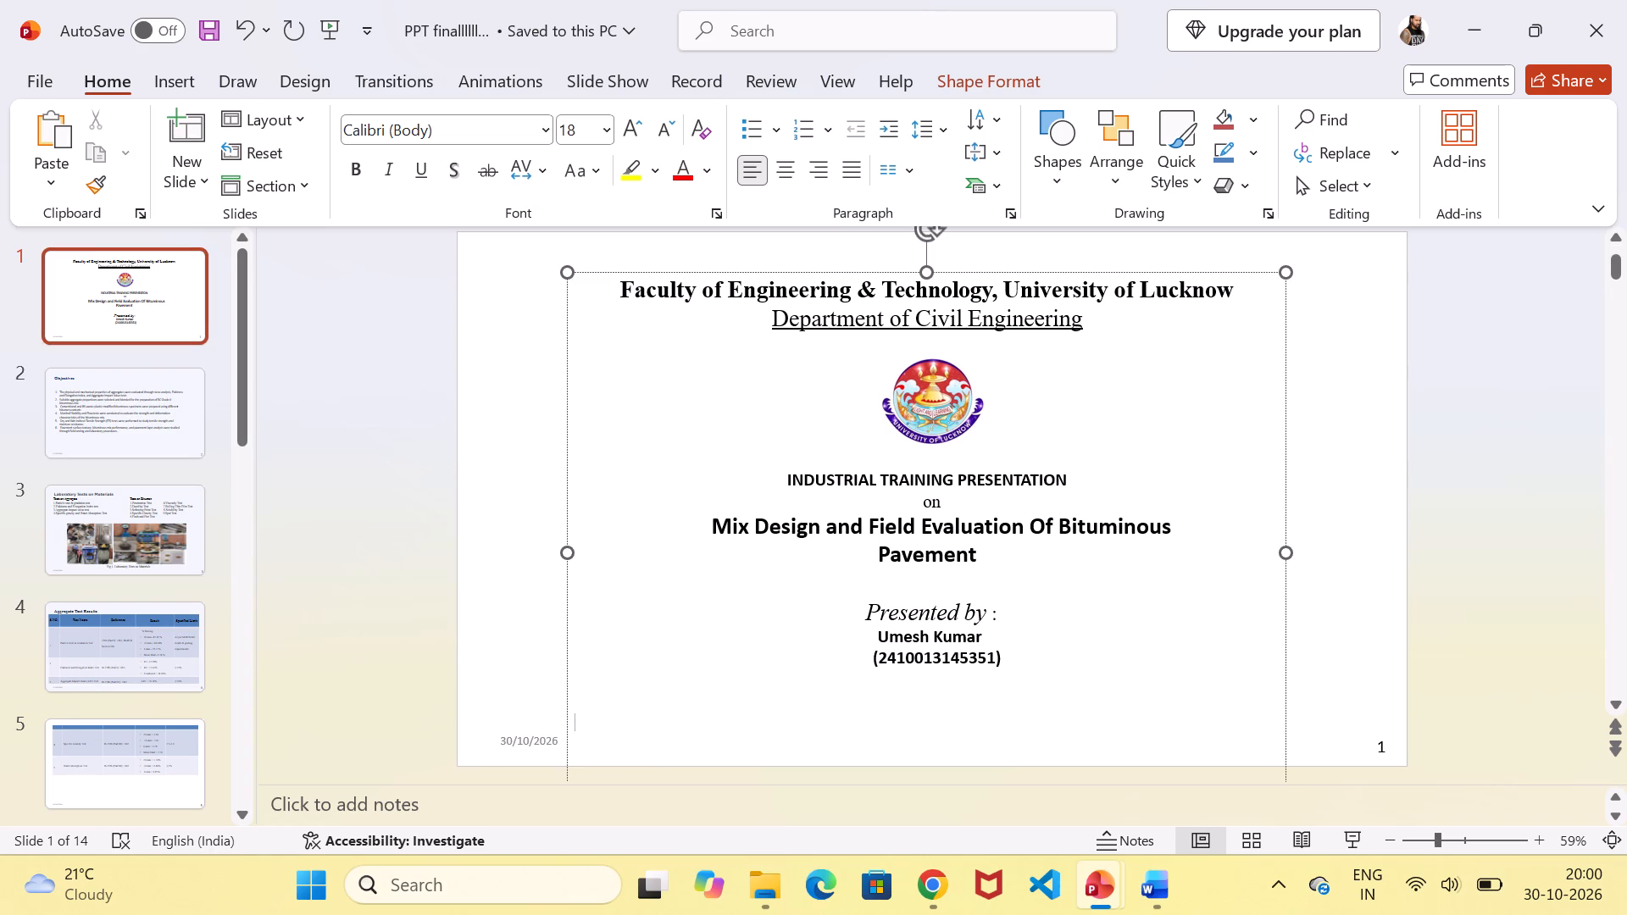
left_click(514, 736)
key("BackSpace")
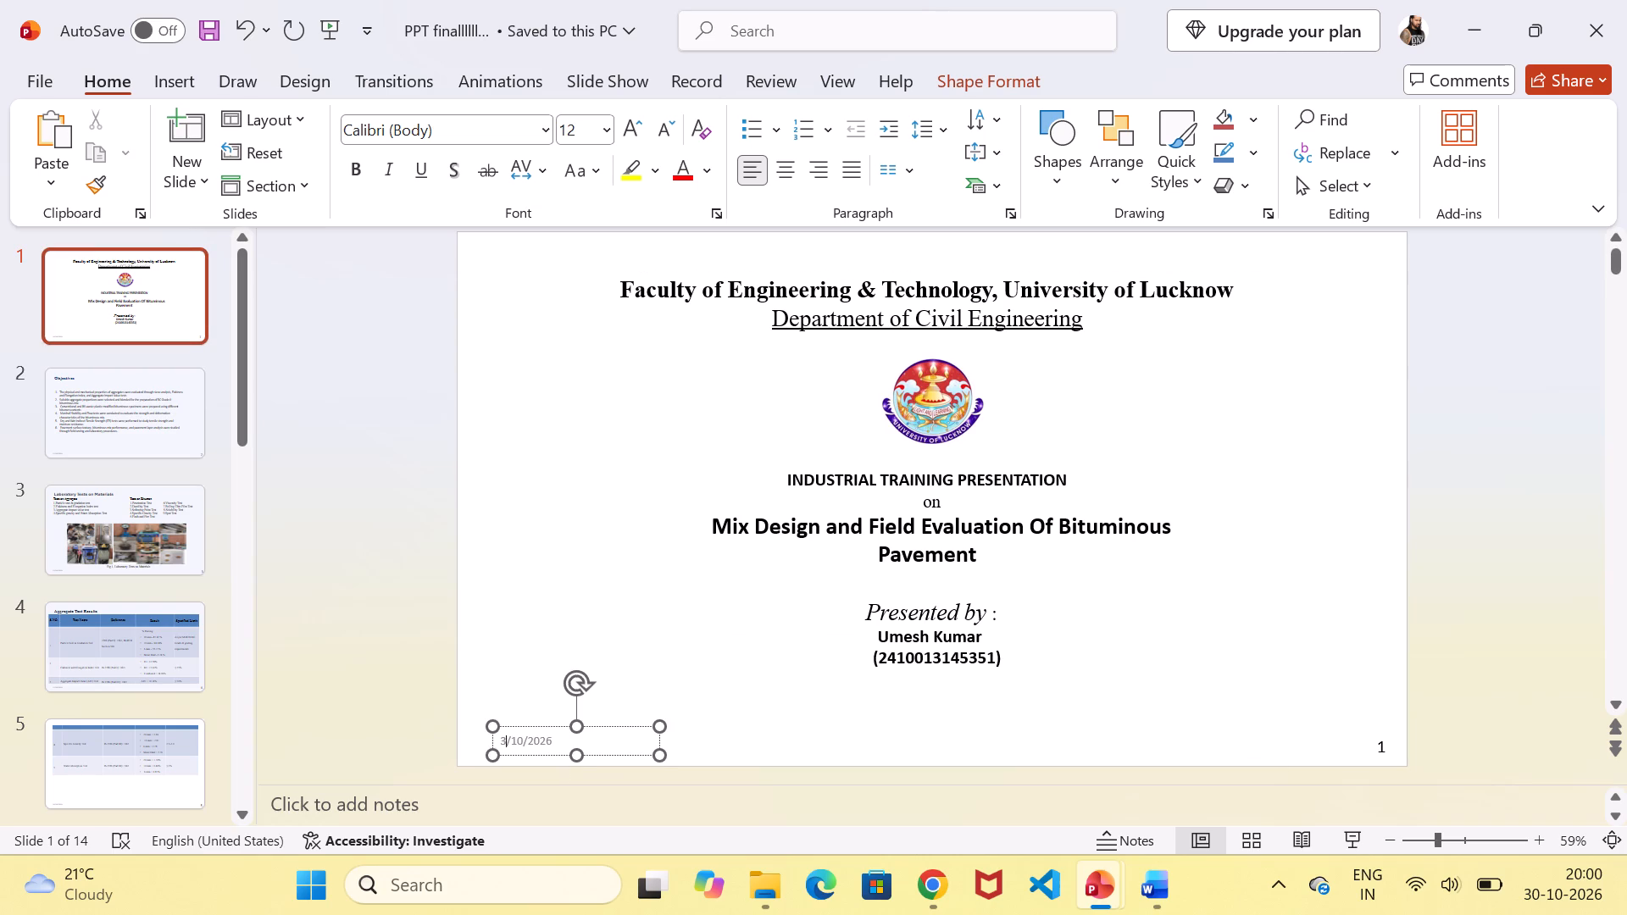
key("1")
Delete item 4, Specific gravity and Water Absorption Test, from the Tests on Aggregate list on the Laboratory Tests on Materials slide.
scroll(884, 429, "up", 1)
scroll(884, 429, "down", 1)
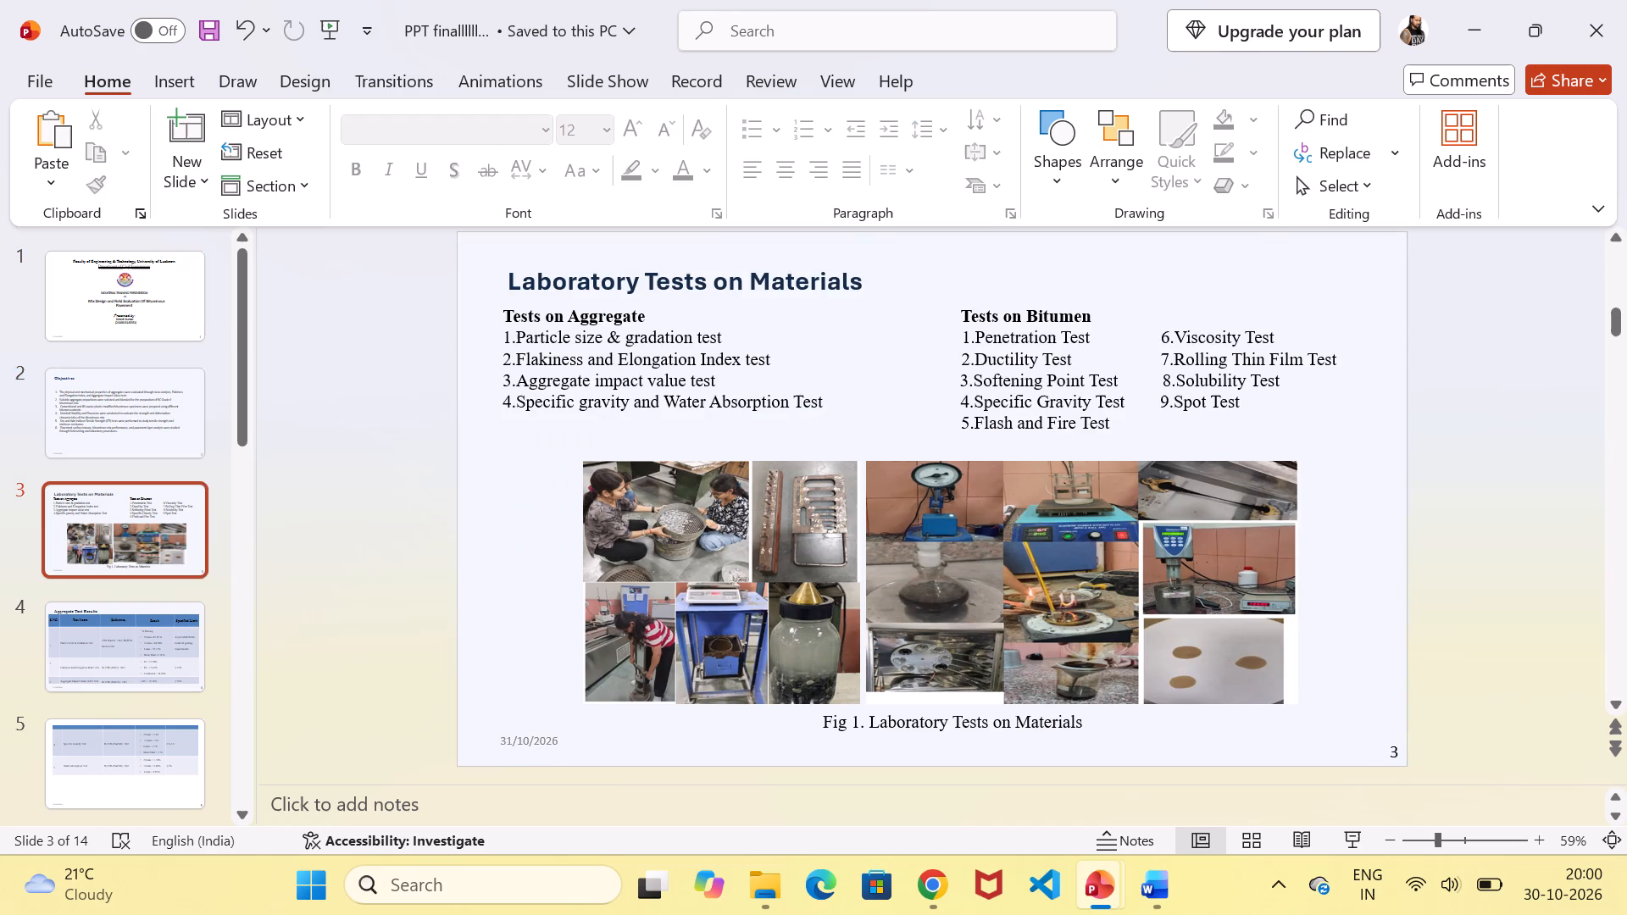
left_click(175, 407)
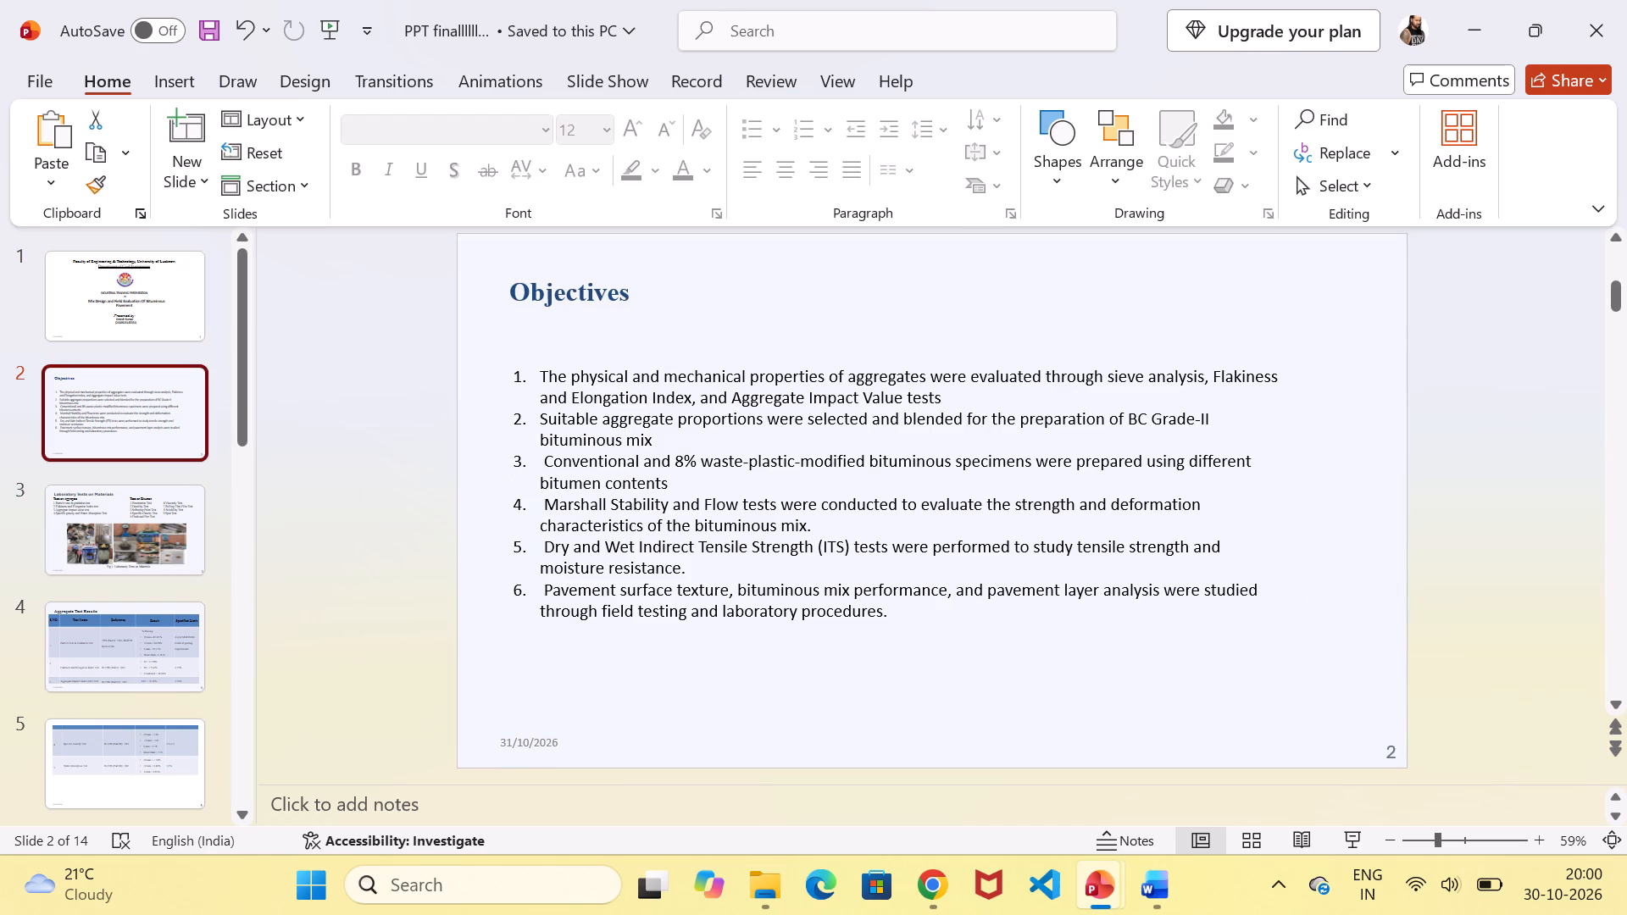
left_click(194, 537)
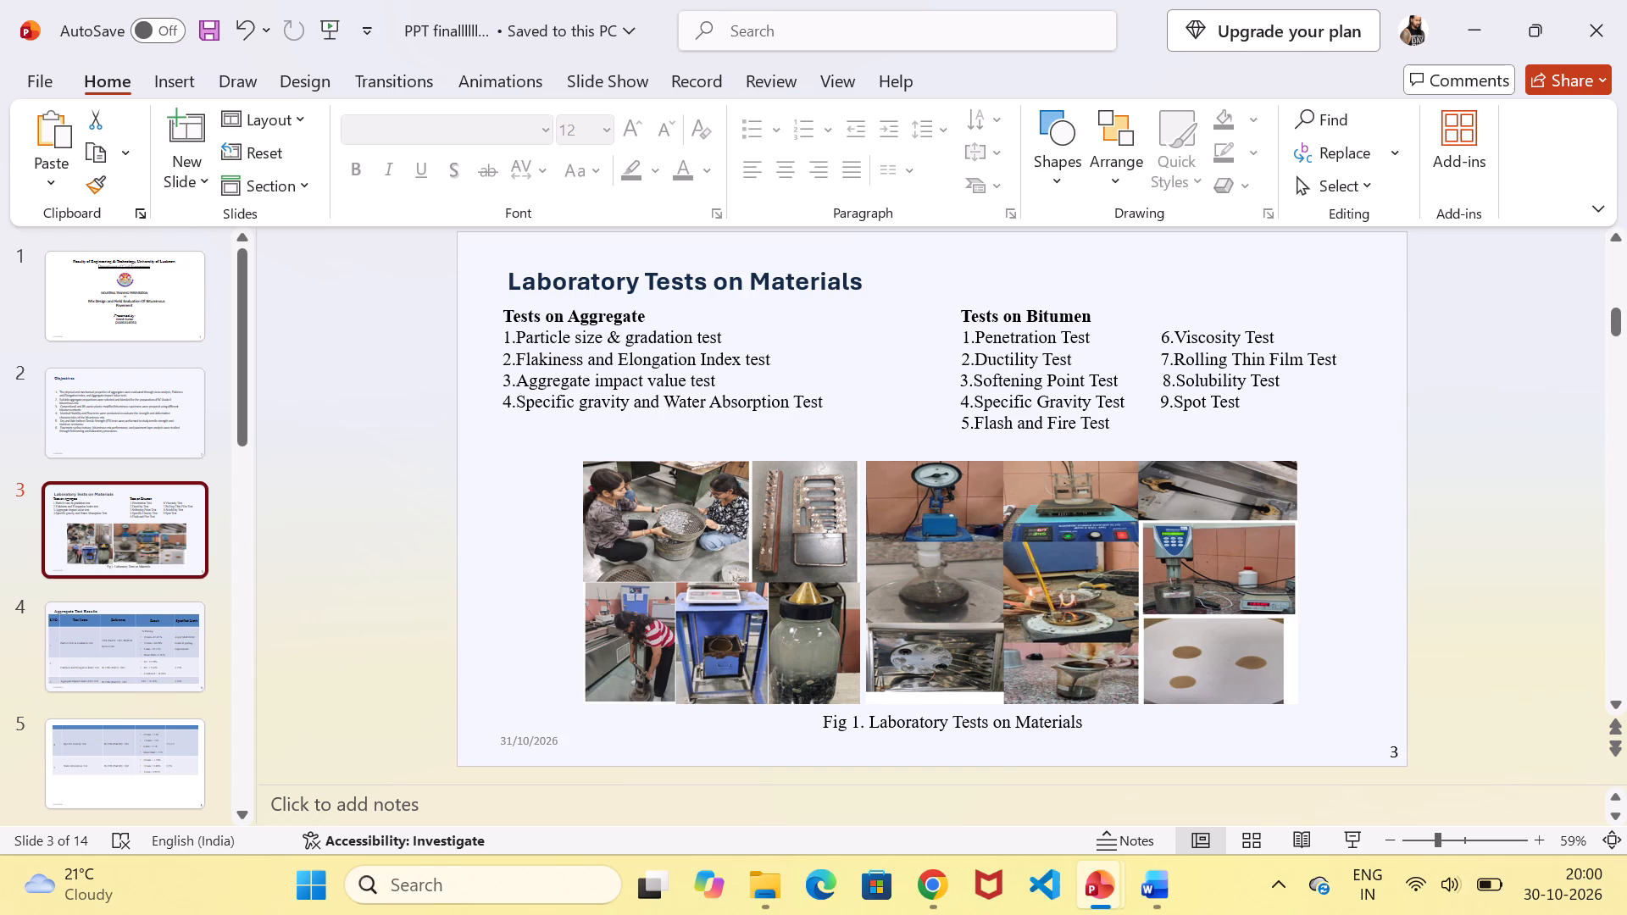
left_click(836, 401)
key("BackSpace")
key("BackSpace")
key("BackSpace")
key("BackSpace")
key("BackSpace")
key("BackSpace")
key("BackSpace")
key("BackSpace")
key("BackSpace")
key("BackSpace")
key("BackSpace")
key("BackSpace")
key("BackSpace")
key("BackSpace")
key("BackSpace")
key("BackSpace")
key("BackSpace")
key("BackSpace")
key("BackSpace")
key("BackSpace")
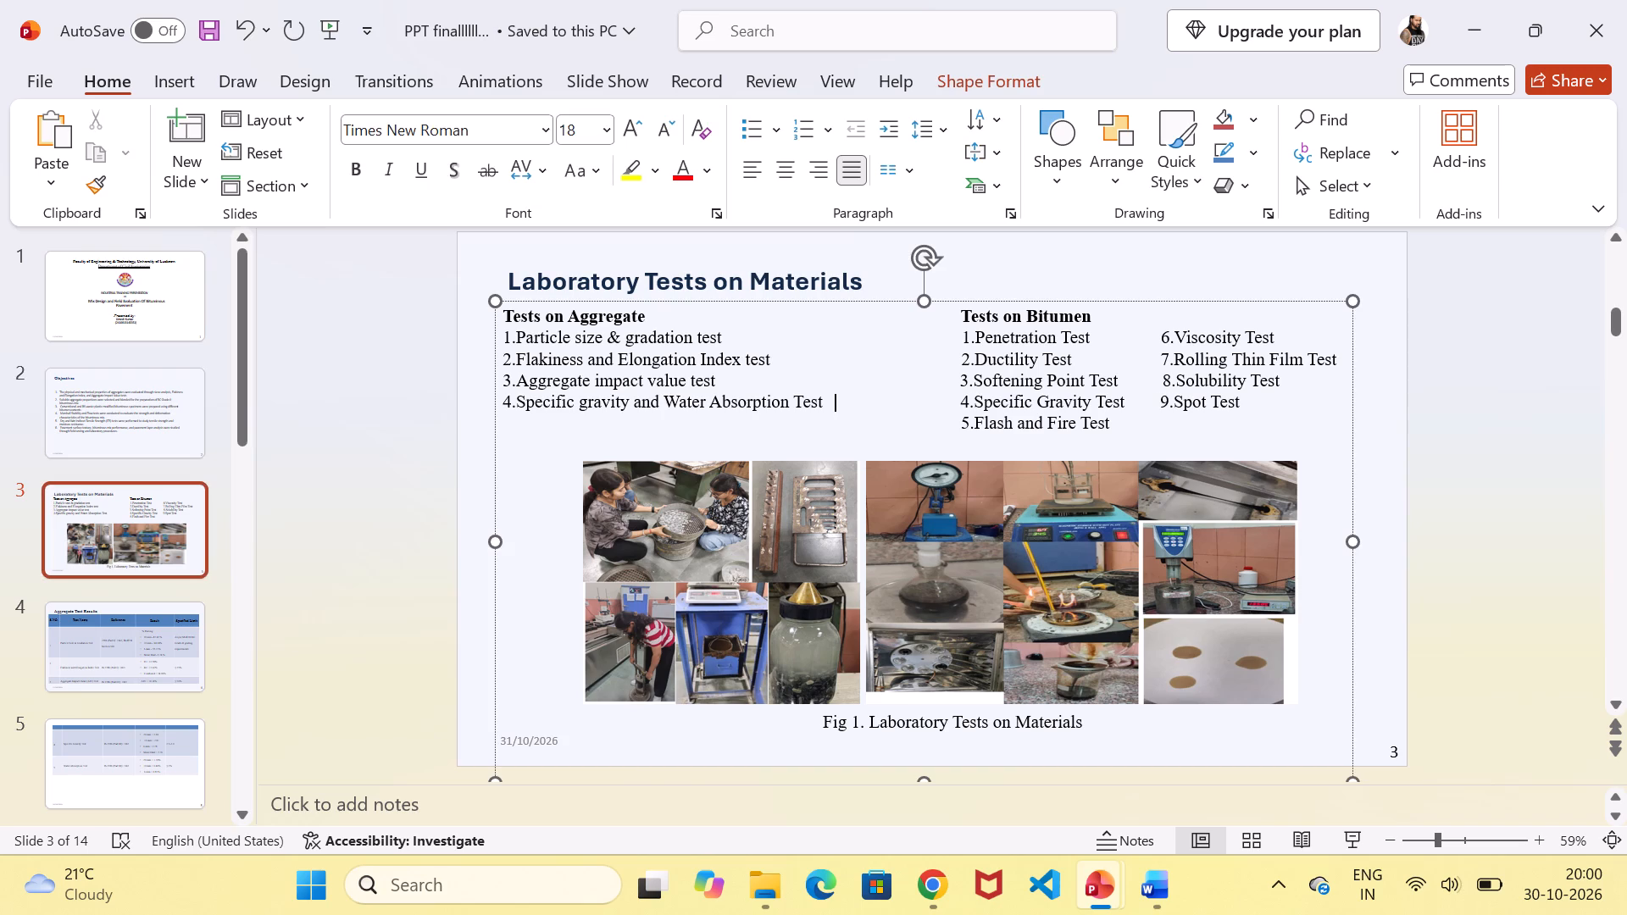
key("BackSpace")
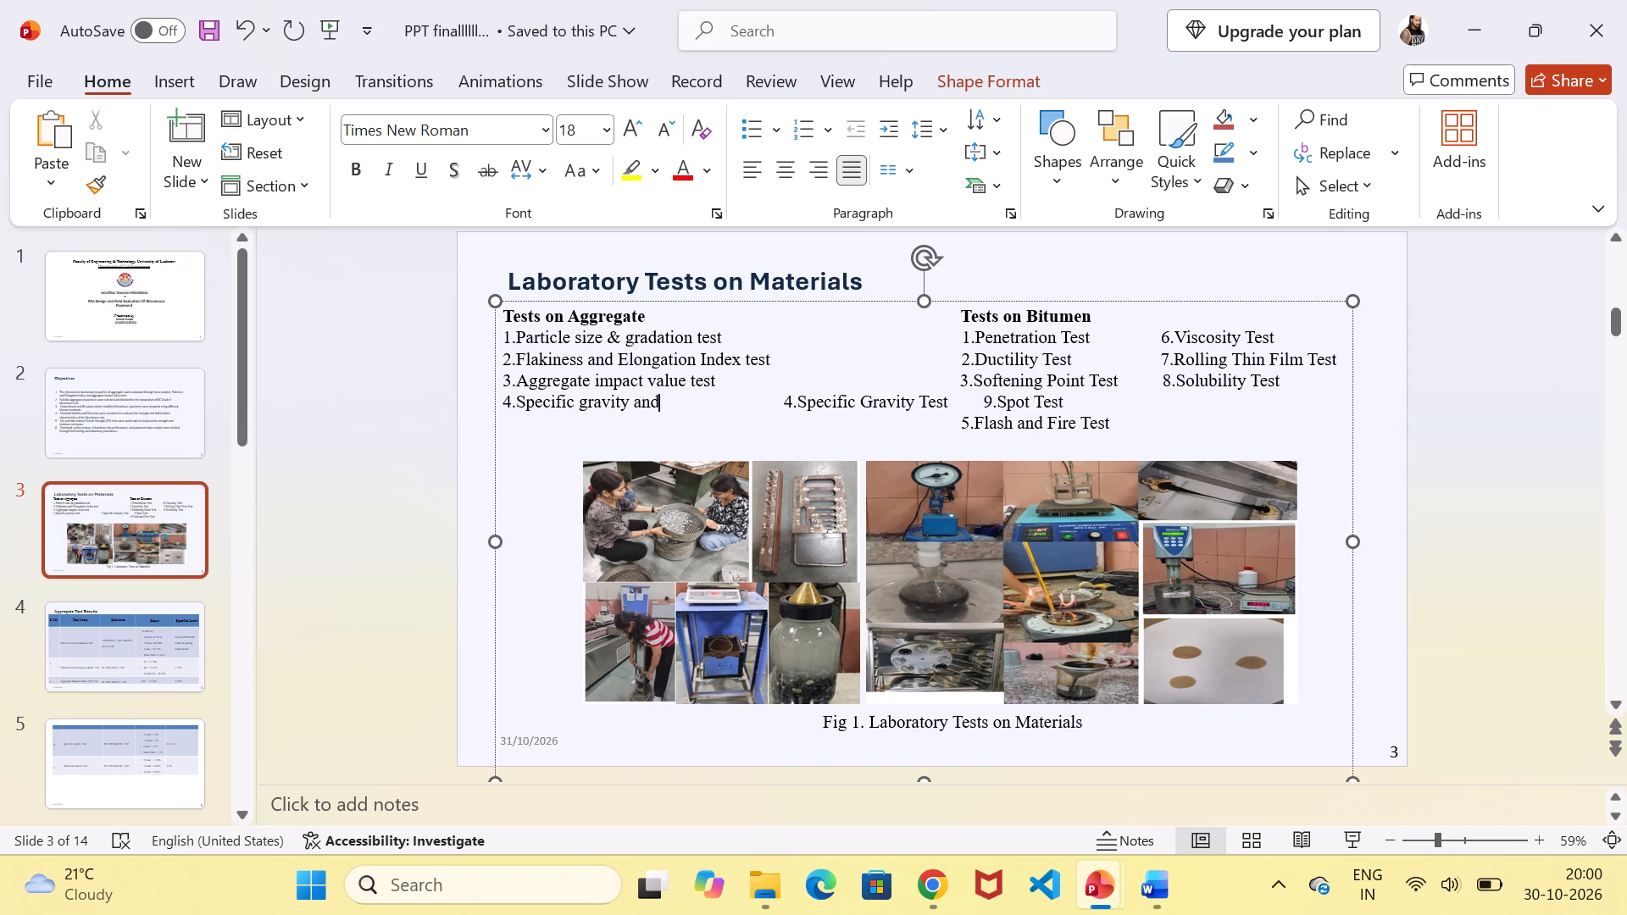
key("BackSpace")
key("BackSpace")
key("BackSpace")
key("BackSpace")
key("BackSpace")
key("BackSpace")
key("BackSpace")
key("BackSpace")
key("BackSpace")
key("BackSpace")
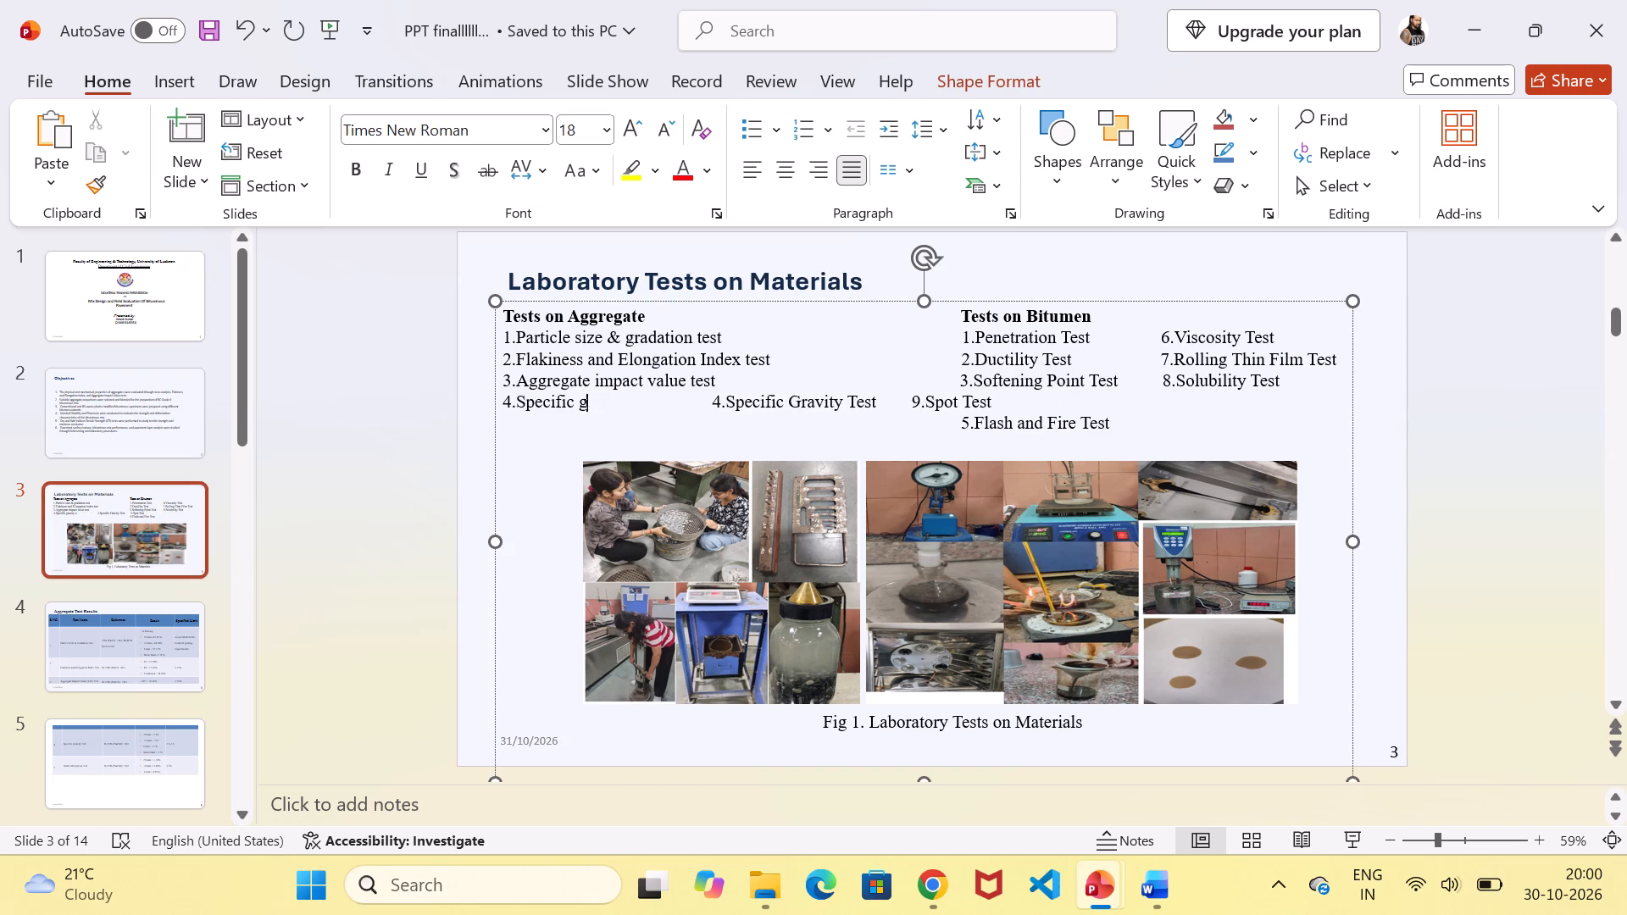
key("BackSpace")
key("BackSpace")
key("BackSpace")
key("BackSpace")
key("BackSpace")
key("BackSpace")
key("BackSpace")
key("BackSpace")
key("BackSpace")
key("BackSpace")
key("BackSpace")
key("BackSpace")
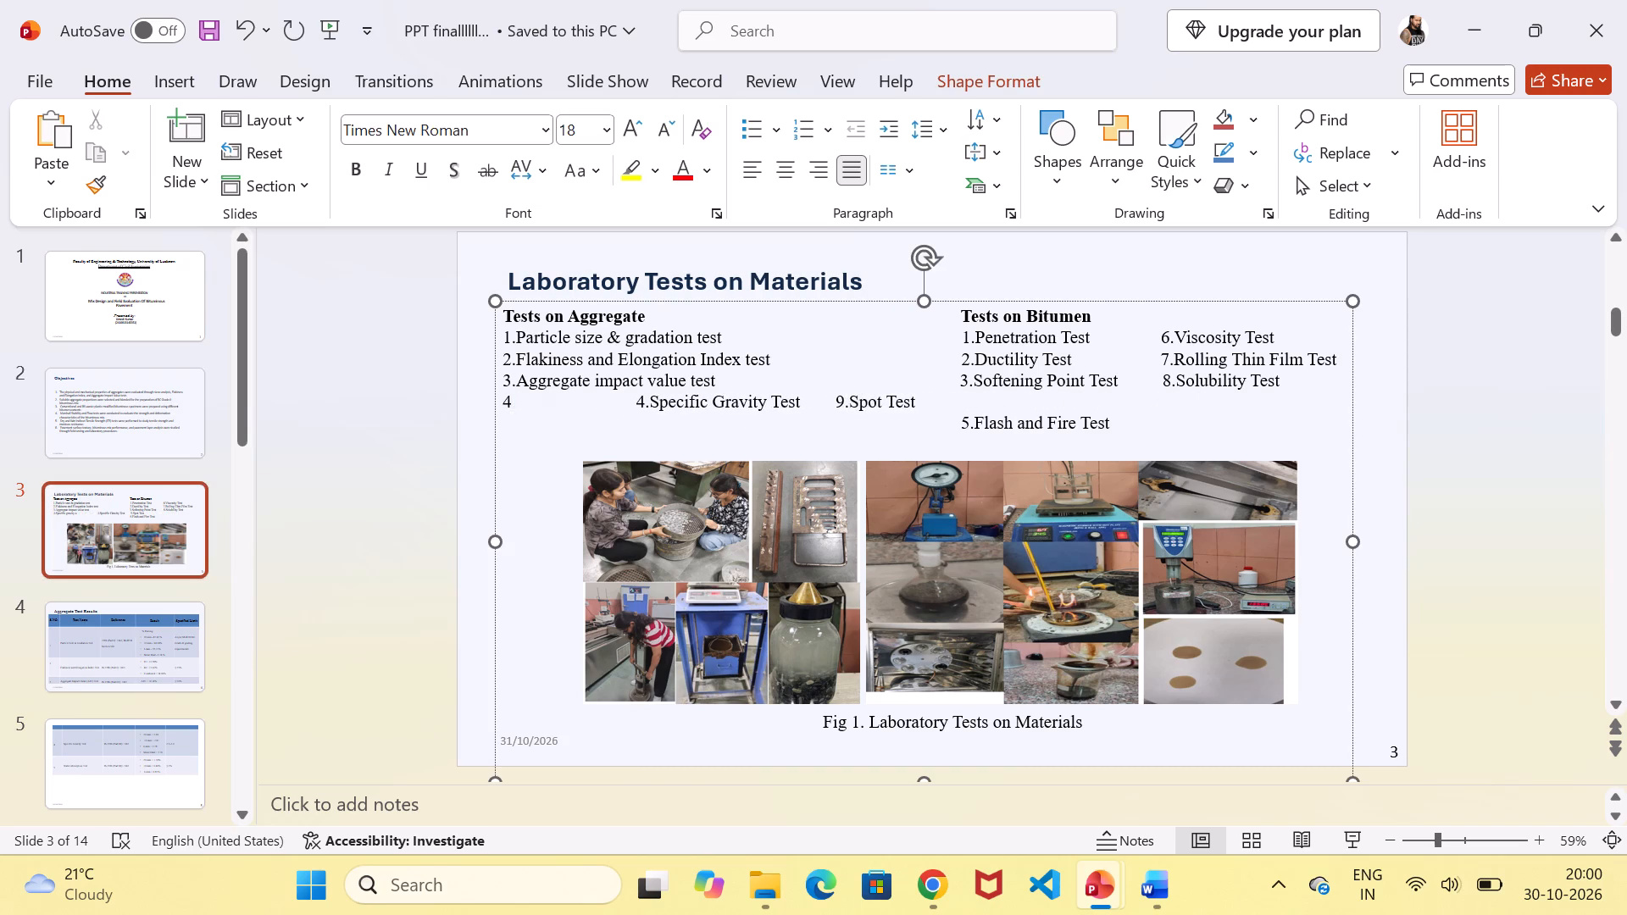
Insert spaces before 4.Specific Gravity Test to realign it and 9.Spot Test with their columns under Tests on Bitumen.
left_click(622, 399)
key("space")
key("space")
key("space")
key("space")
key("space")
key("space")
key("space")
key("space")
key("space")
key("space")
key("space")
key("space")
key("space")
key("space")
key("space")
key("space")
key("space")
key("space")
key("space")
key("space")
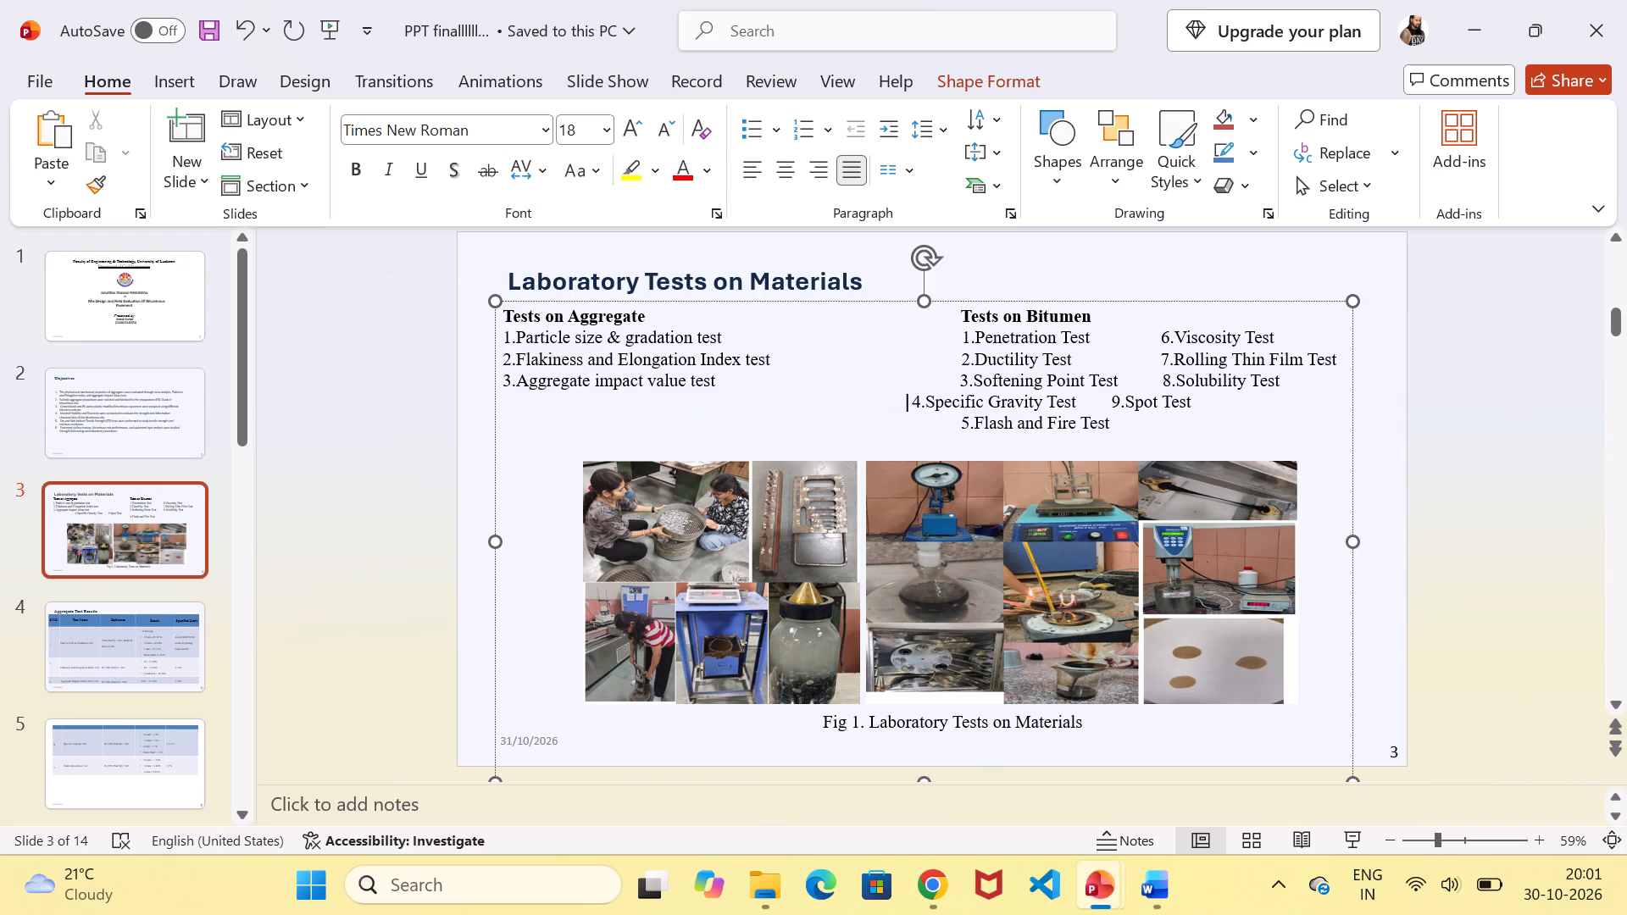
key("space")
key("space")
key("space")
key("space")
key("space")
key("space")
key("space")
key("space")
key("space")
key("space")
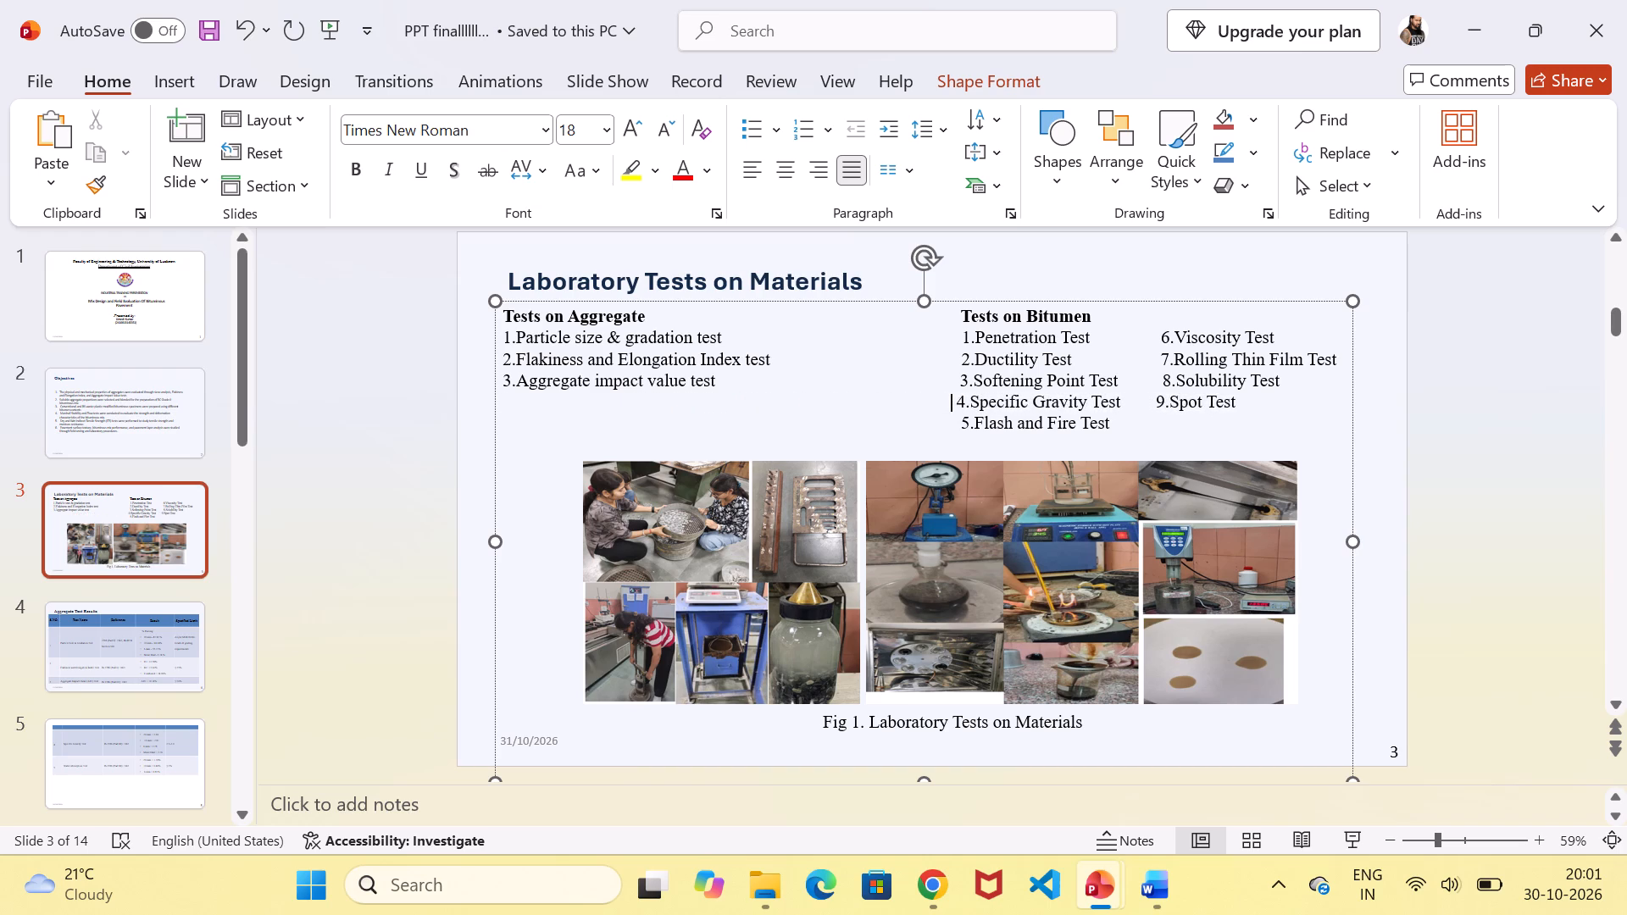
key("space")
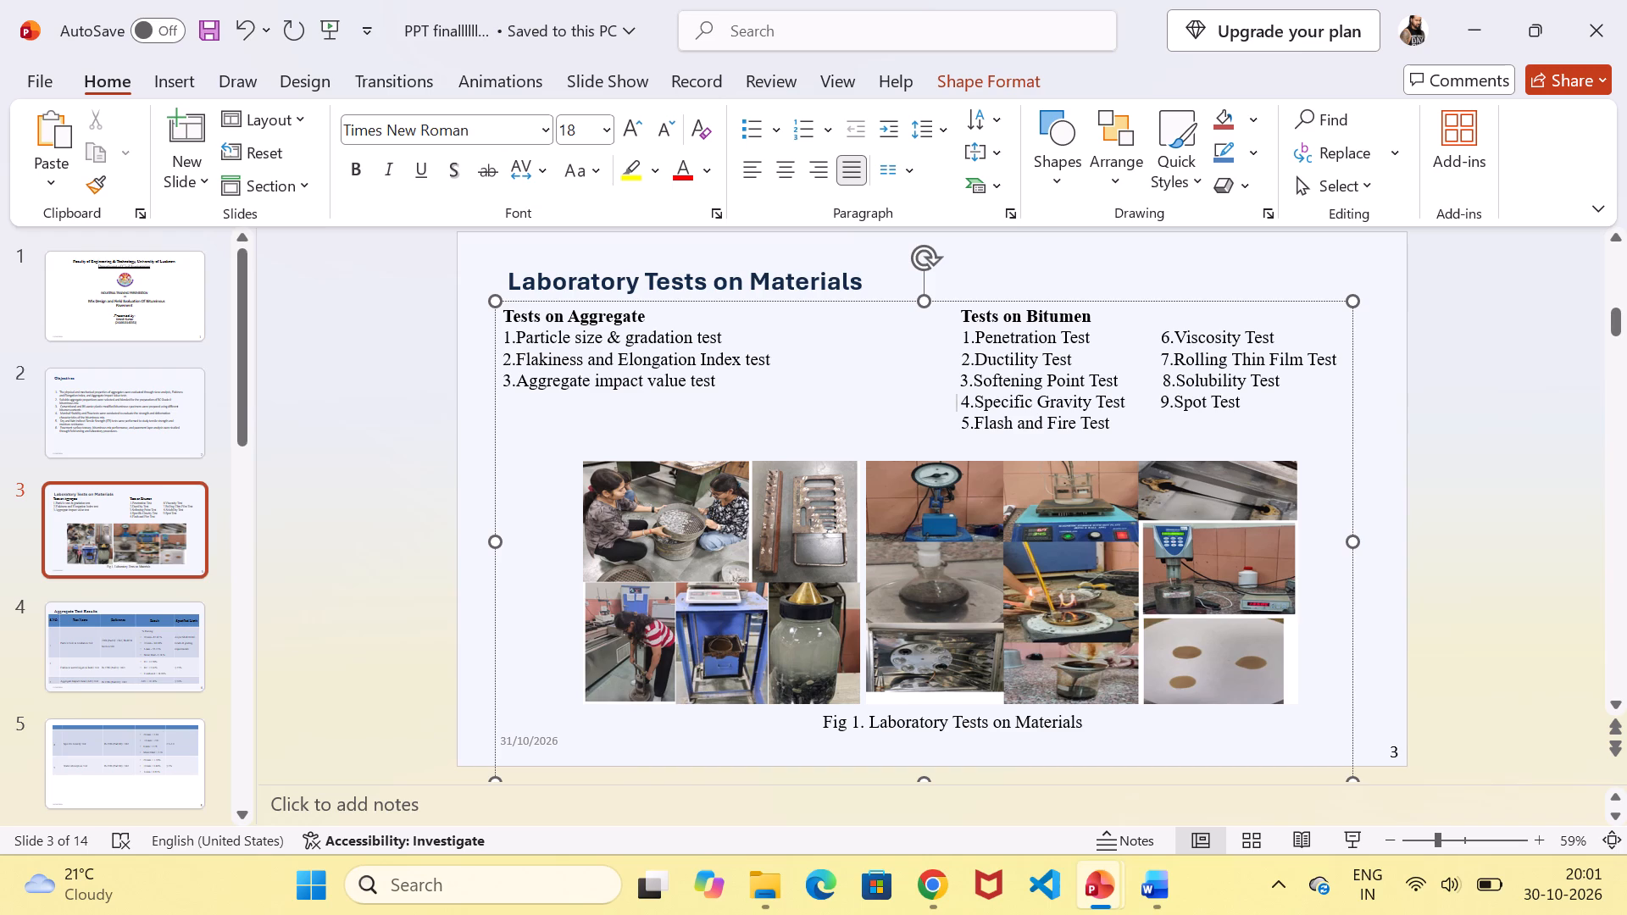
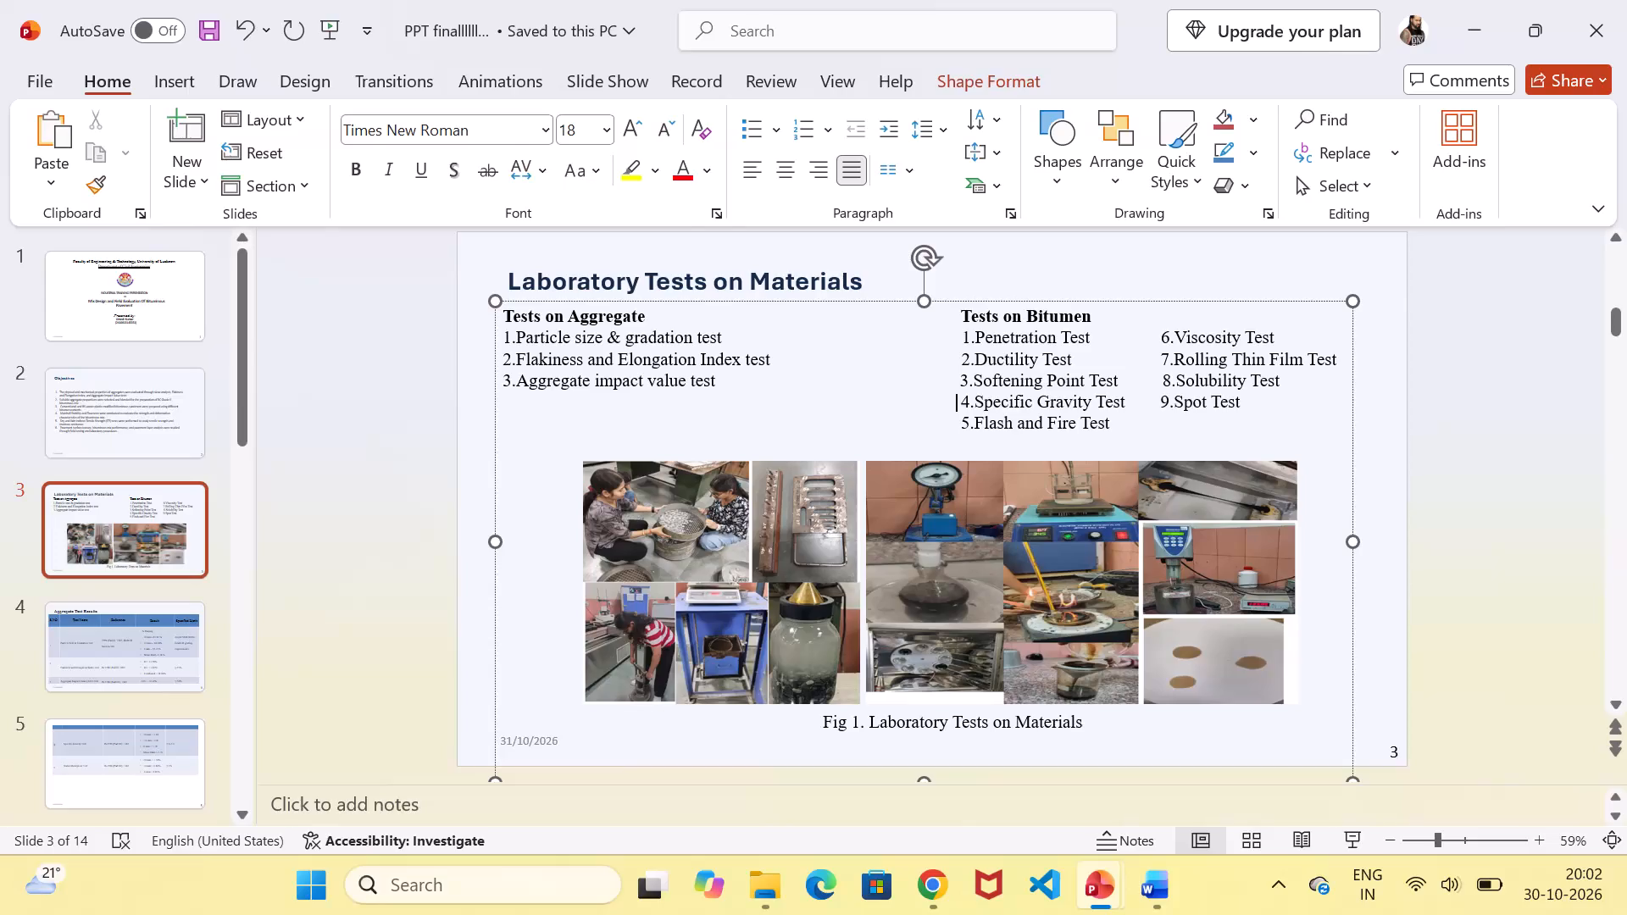
Select the bitumen test photo collage above the Fig 1 caption on the Laboratory Tests on Materials slide.
left_click(1037, 535)
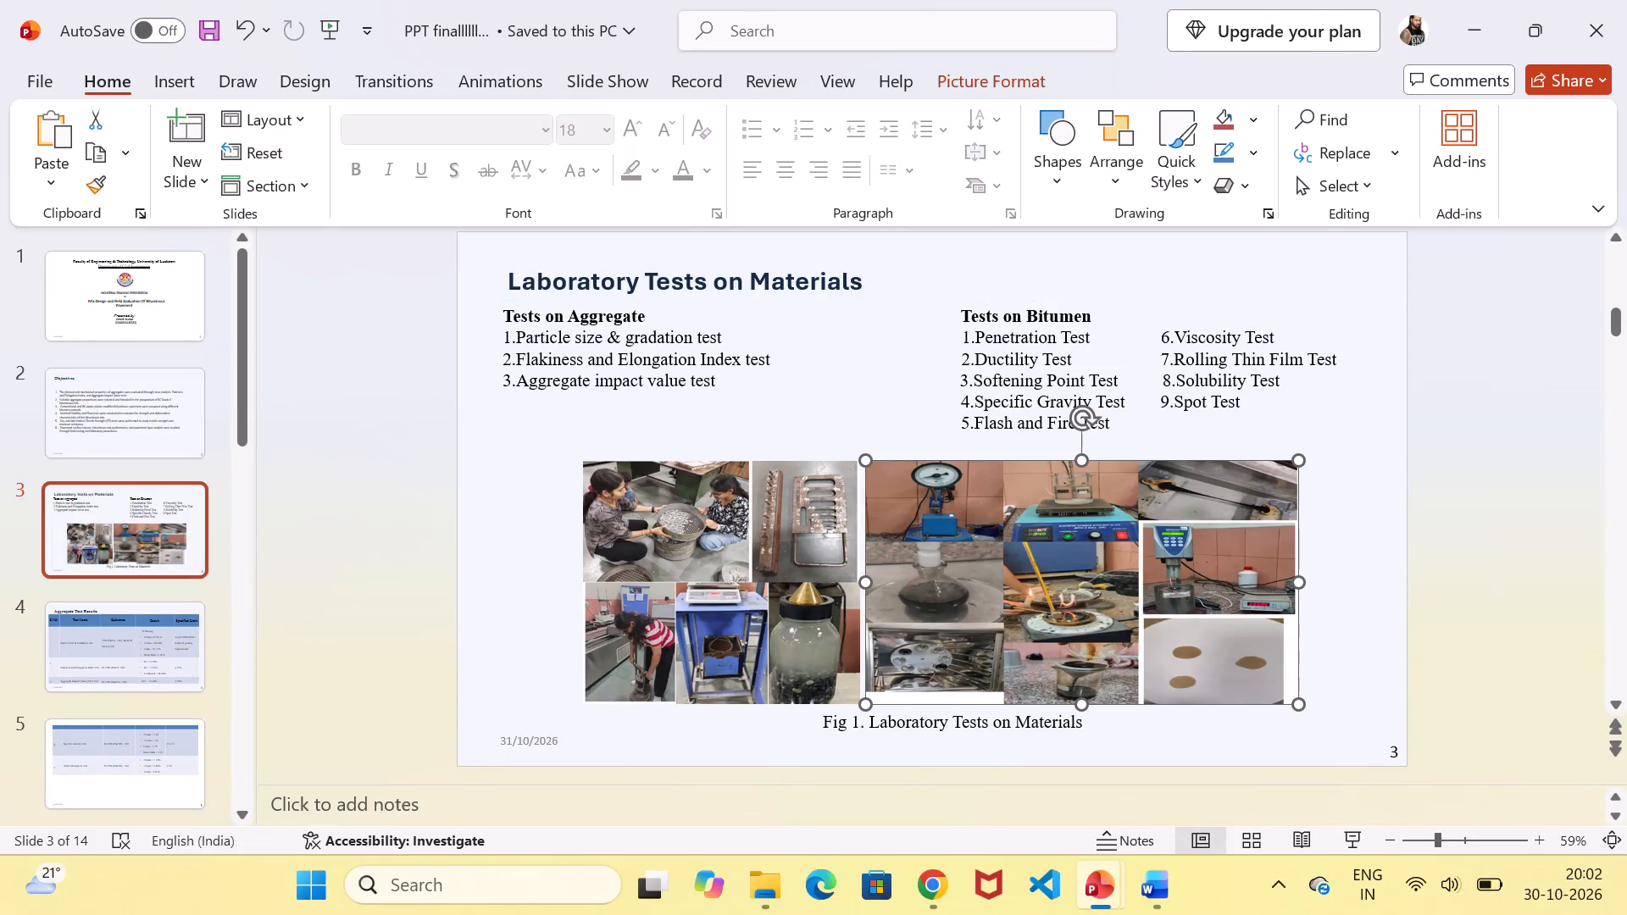
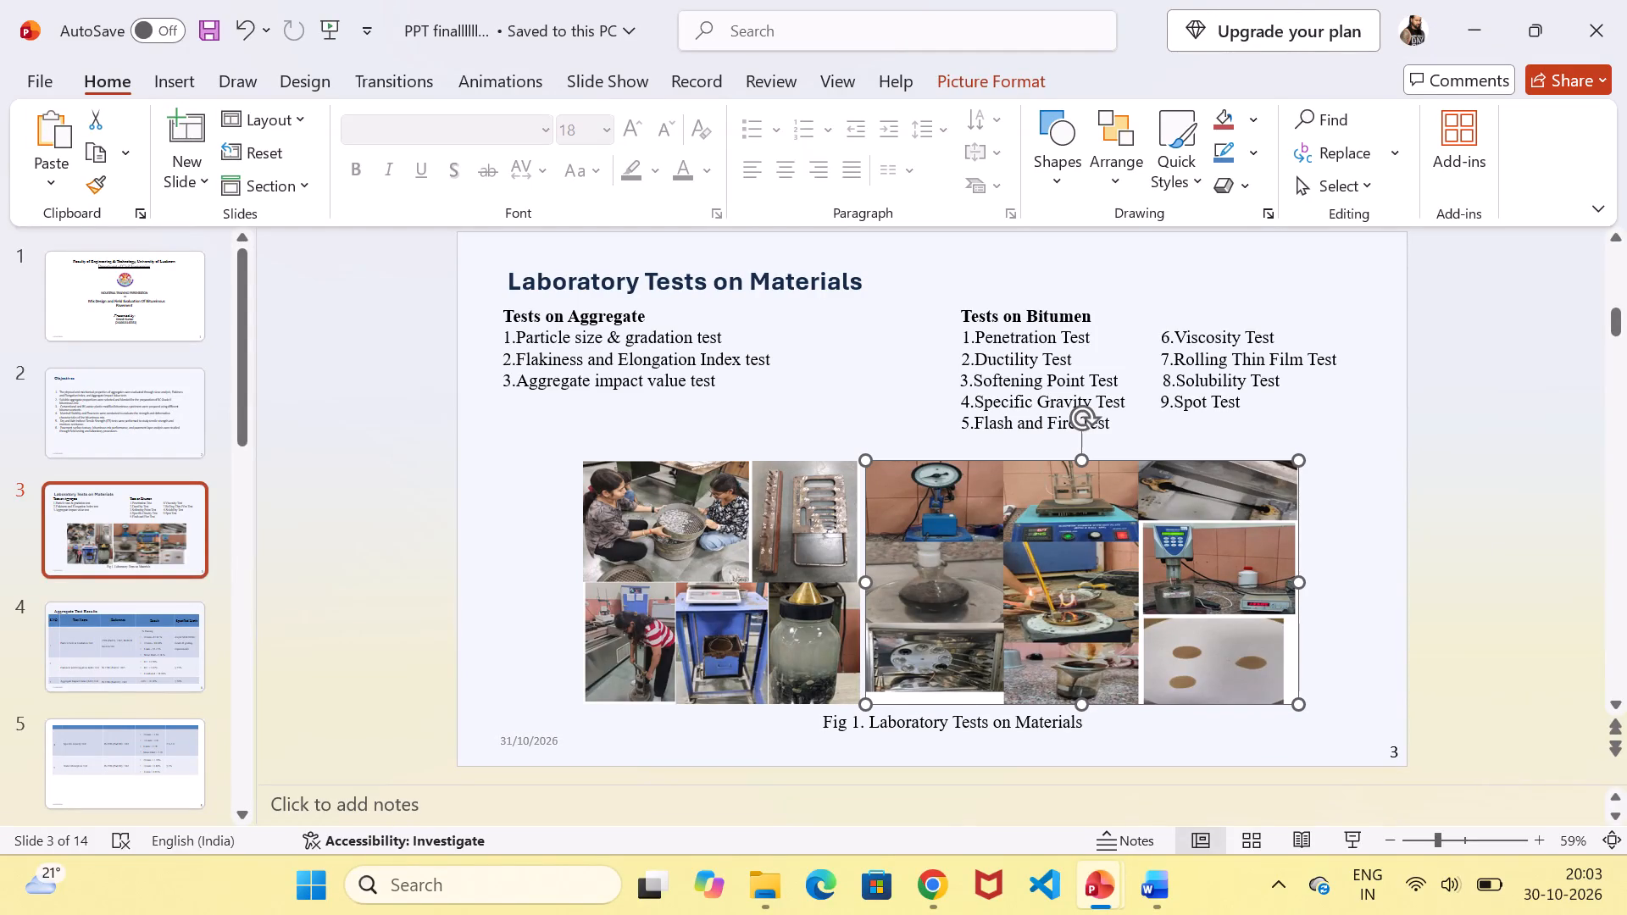
Undo the recent edits, back through the fourth aggregate test's deletion and part of the title slide's footer date edit.
key("ctrl+z")
key("ctrl+z")
key("ctrl+z")
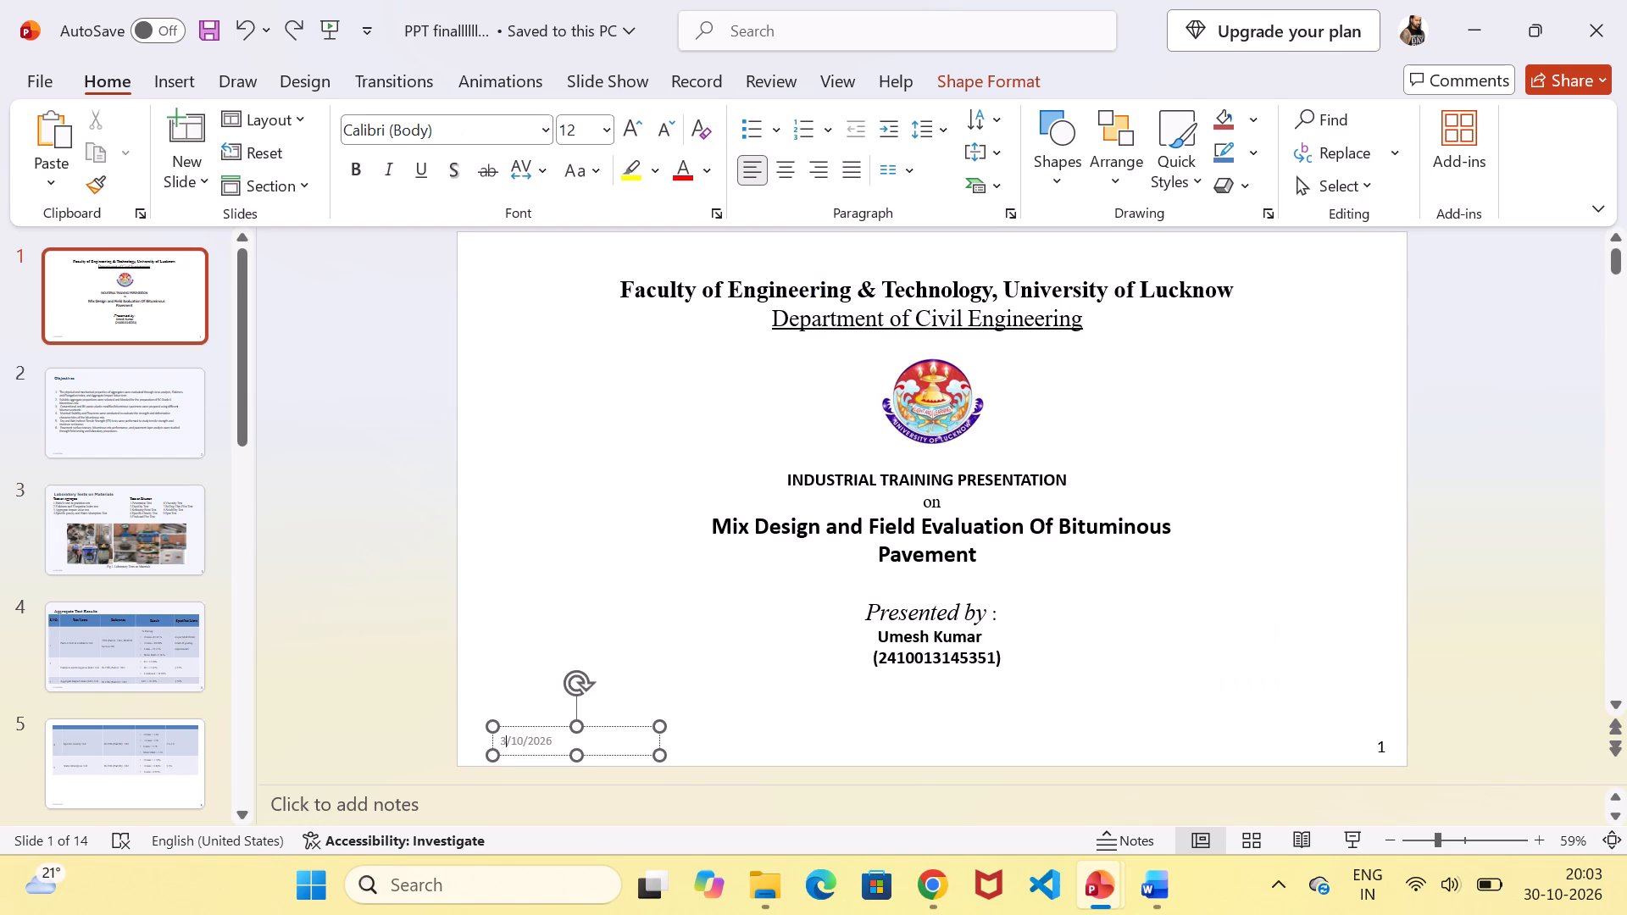
On the Laboratory Tests on Materials slide, delete "4.Specific gravity and Water Absorption Test" from the Tests on Aggregate list.
left_click(159, 518)
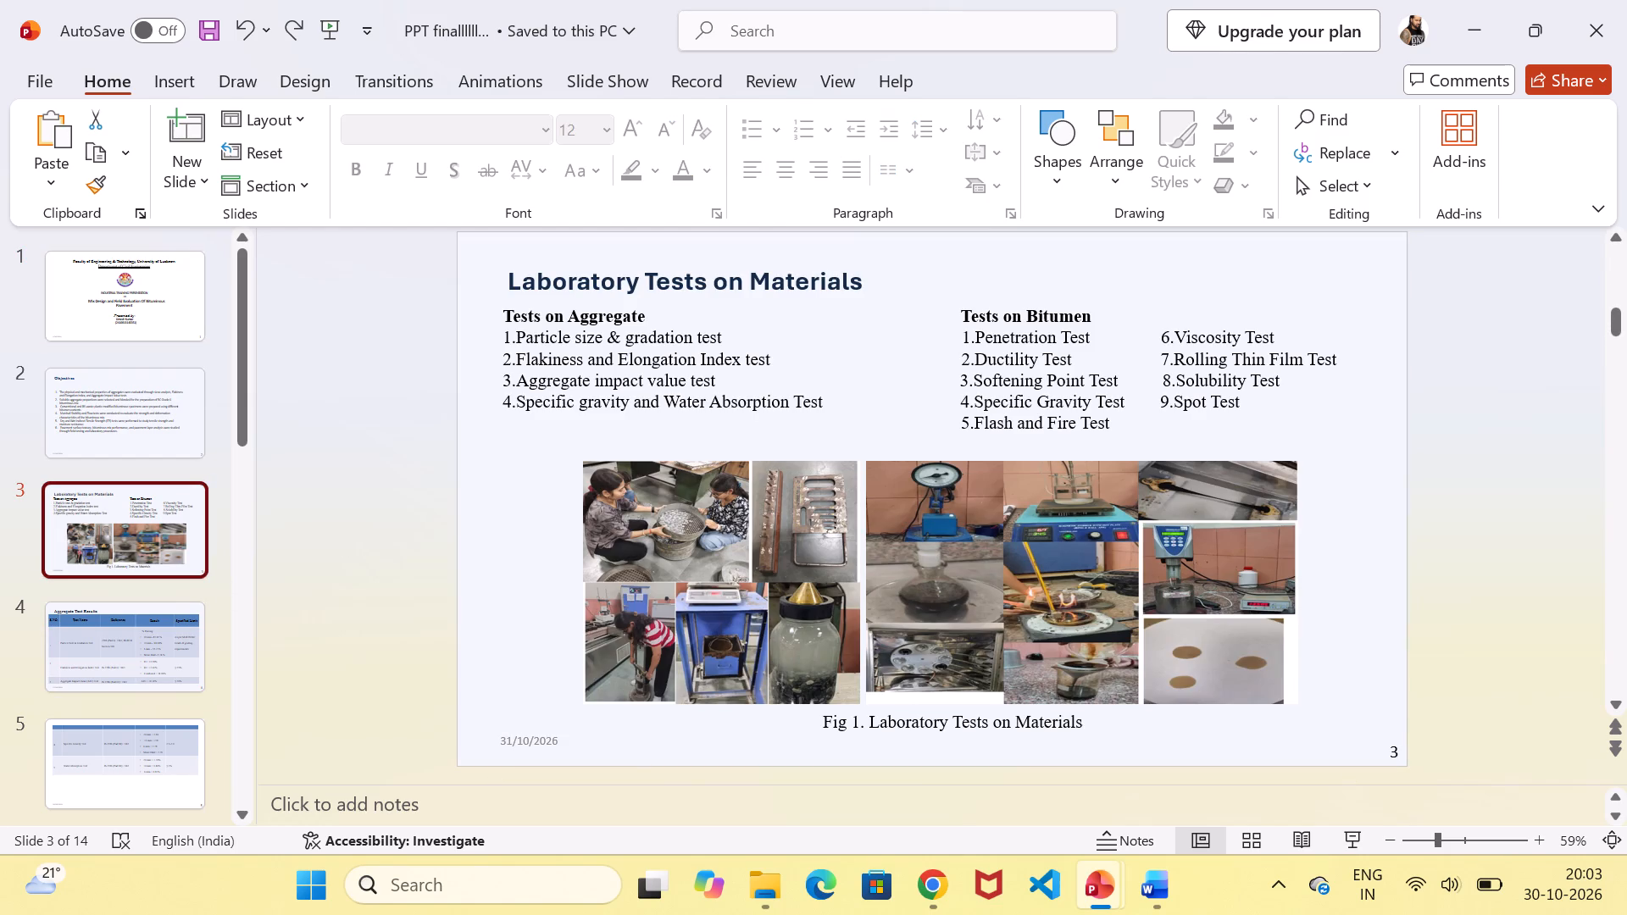
left_click(834, 399)
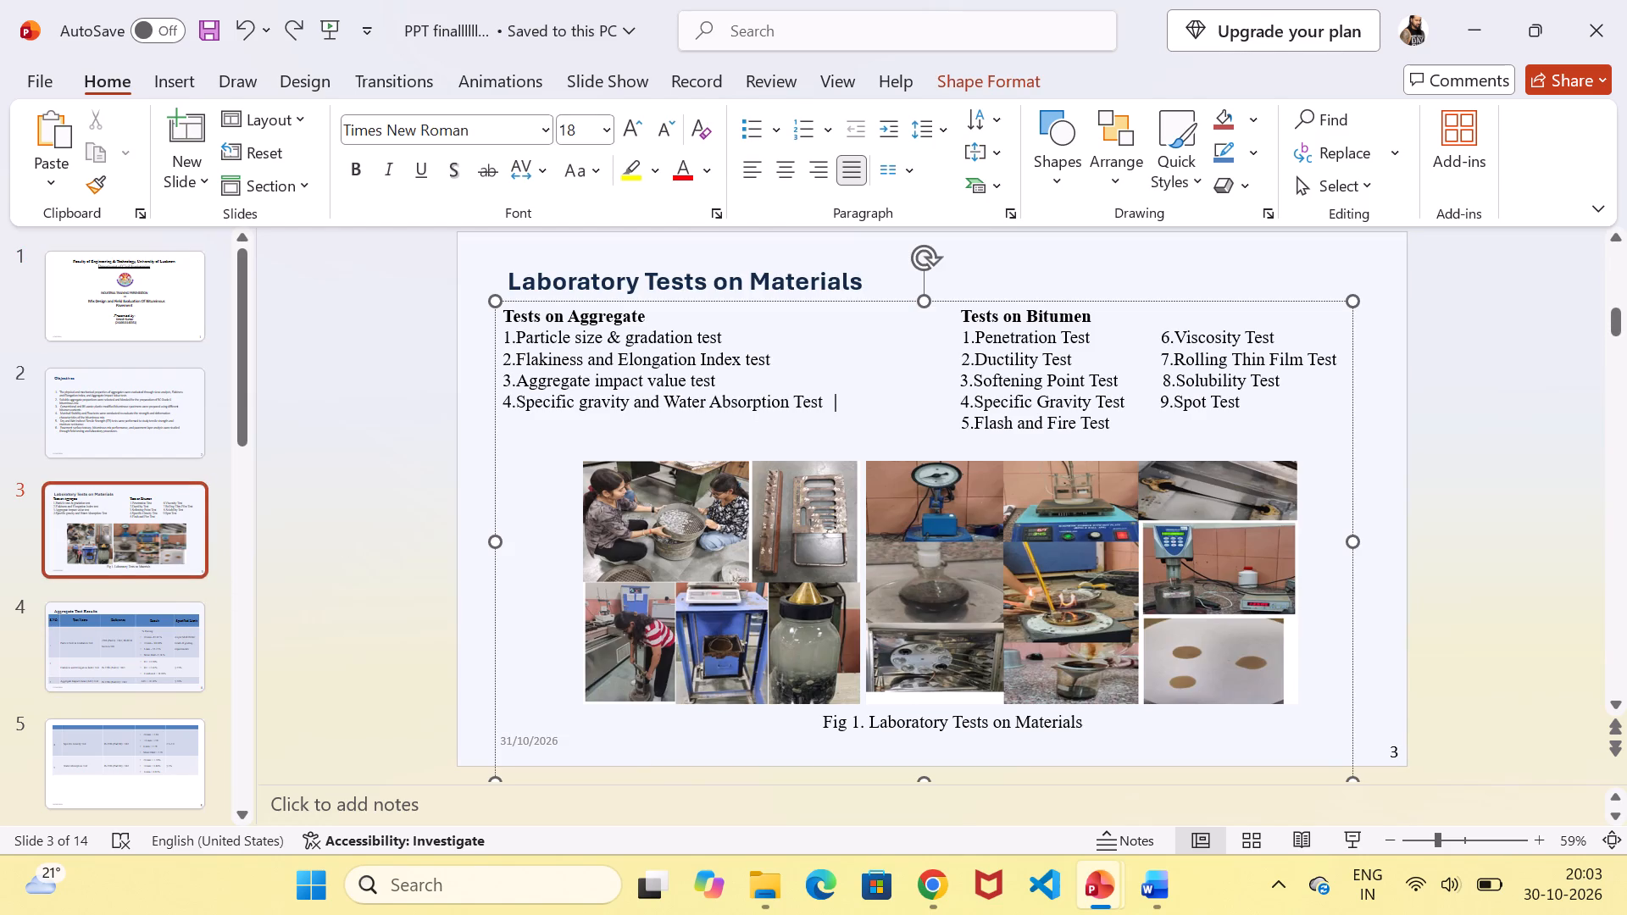
left_click(834, 399)
left_click(821, 398)
key("BackSpace")
key("BackSpace")
key("BackSpace")
key("BackSpace")
key("BackSpace")
key("BackSpace")
key("BackSpace")
key("BackSpace")
key("BackSpace")
key("BackSpace")
key("BackSpace")
key("BackSpace")
key("BackSpace")
key("BackSpace")
key("BackSpace")
key("BackSpace")
key("BackSpace")
key("BackSpace")
key("BackSpace")
key("BackSpace")
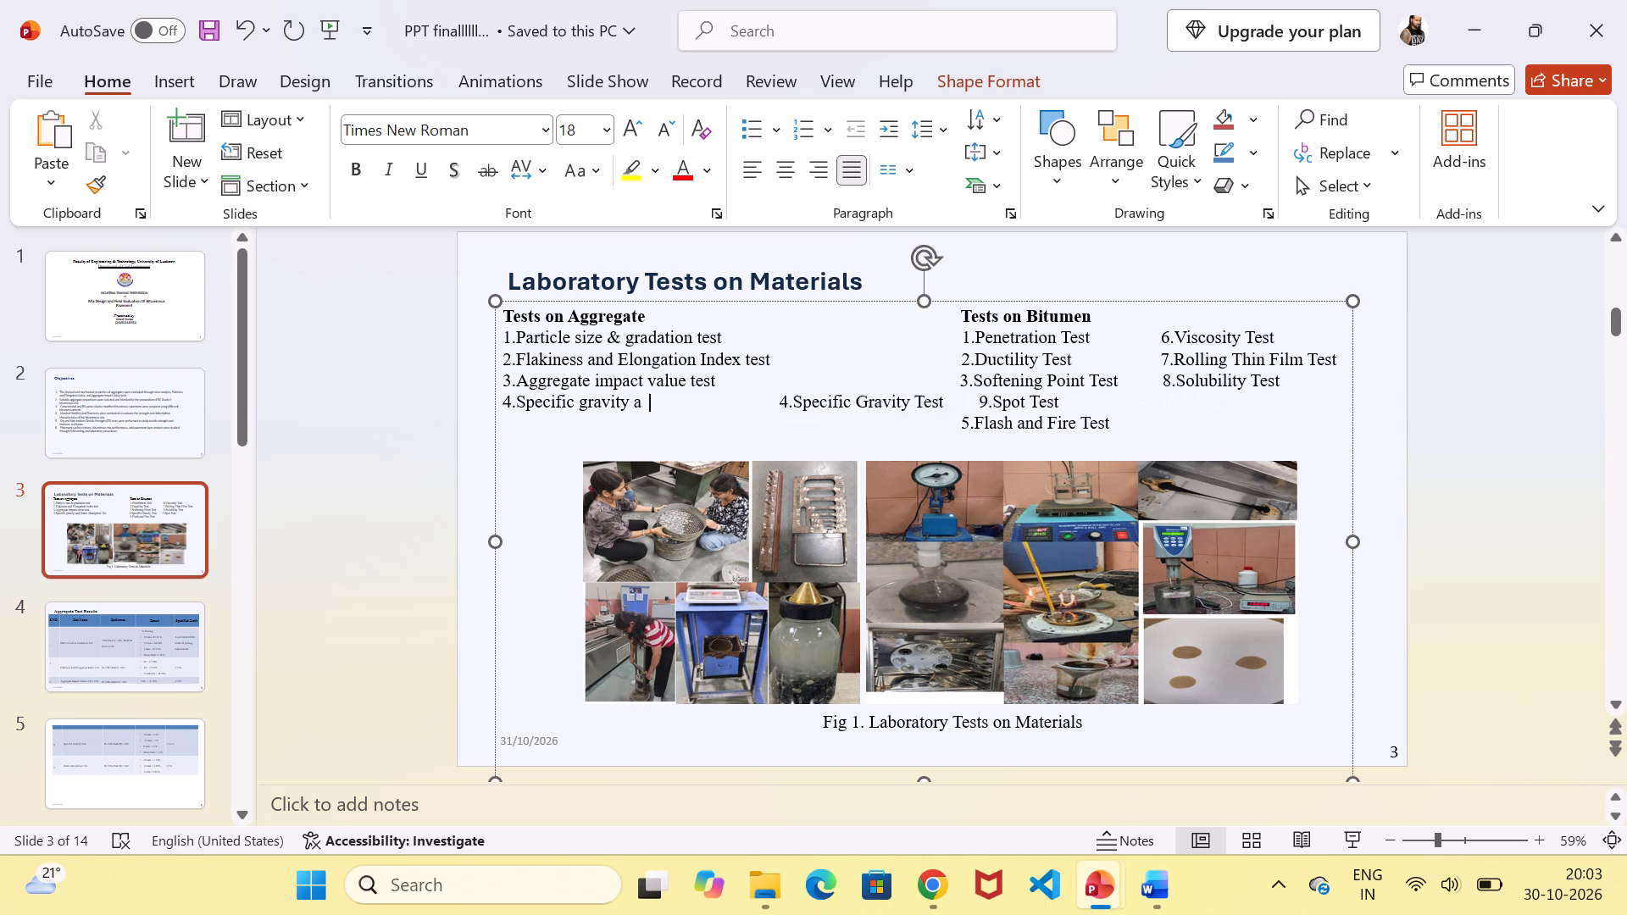
key("BackSpace")
key("BackSpace")
key("BackSpace")
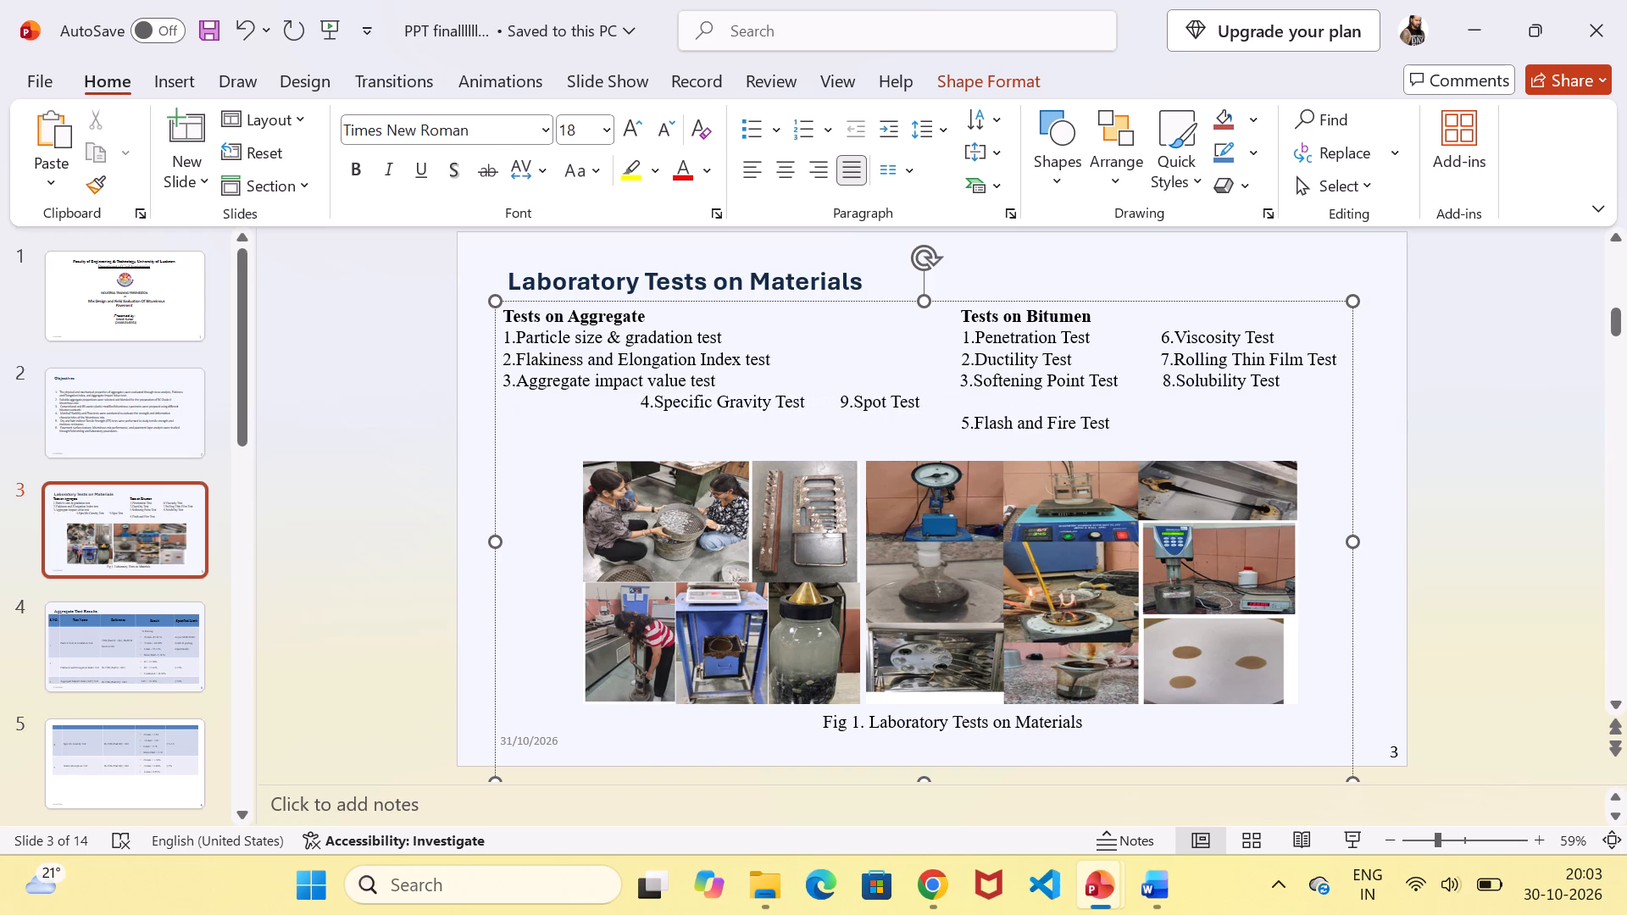
Insert spaces before "4.Specific Gravity Test" to realign it and "9.Spot Test" with the Tests on Bitumen columns.
left_click(636, 394)
key("space")
key("space")
key("space")
key("space")
key("space")
key("space")
key("space")
key("space")
key("space")
key("space")
key("space")
key("space")
key("space")
key("space")
key("space")
key("space")
key("space")
key("space")
key("space")
key("space")
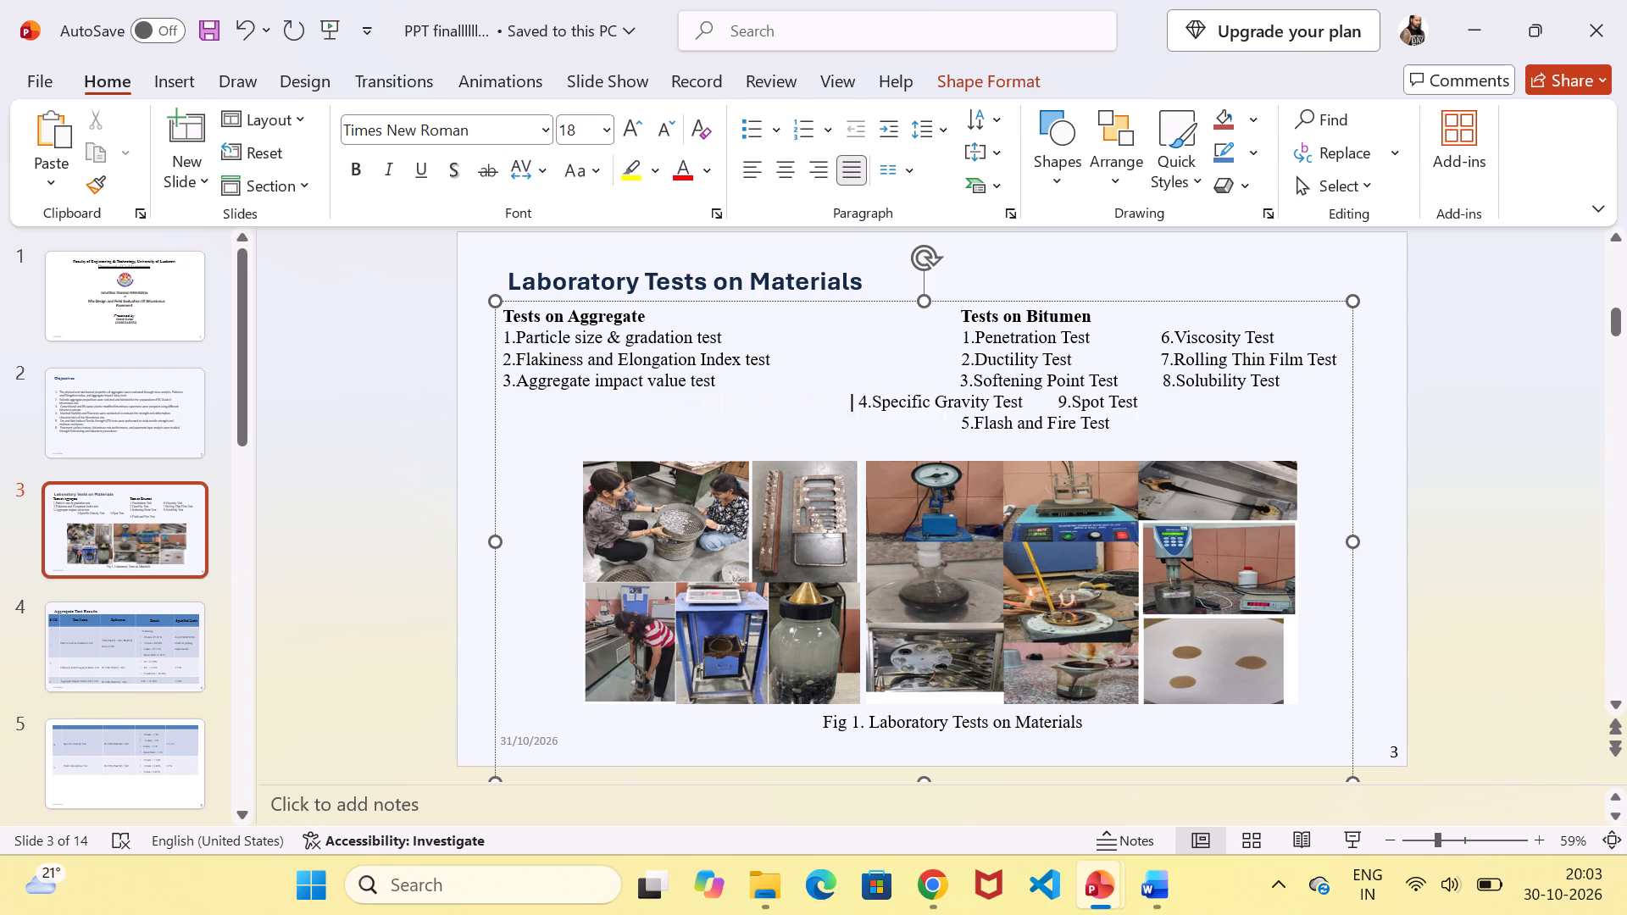
key("space")
key("space")
key("space")
key("space")
key("space")
key("space")
key("space")
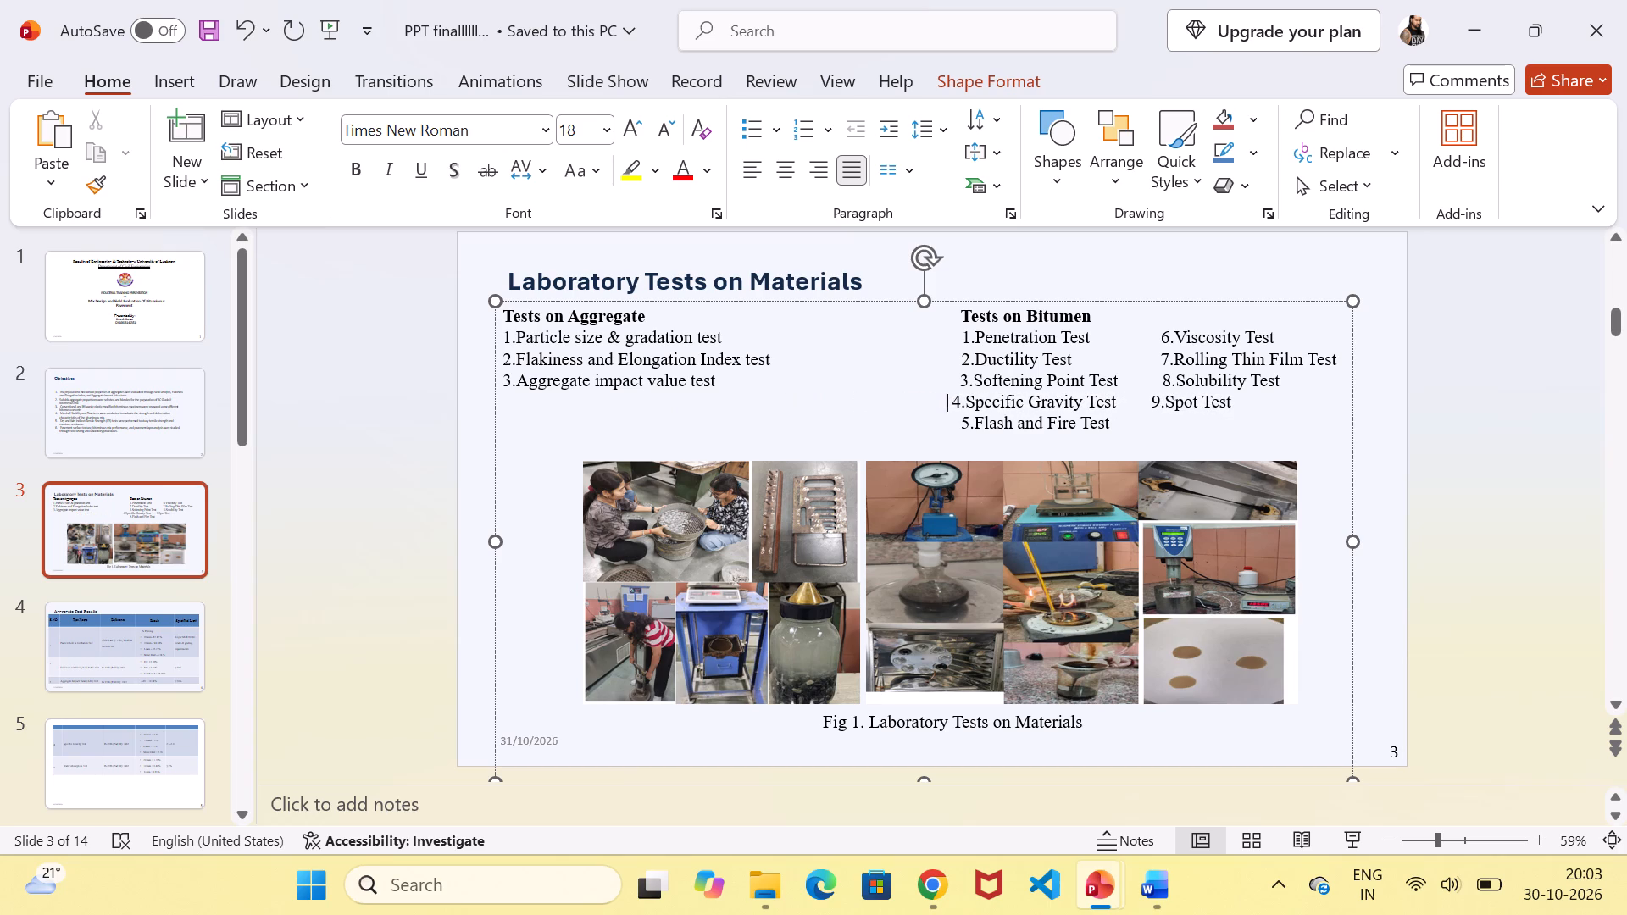
key("space")
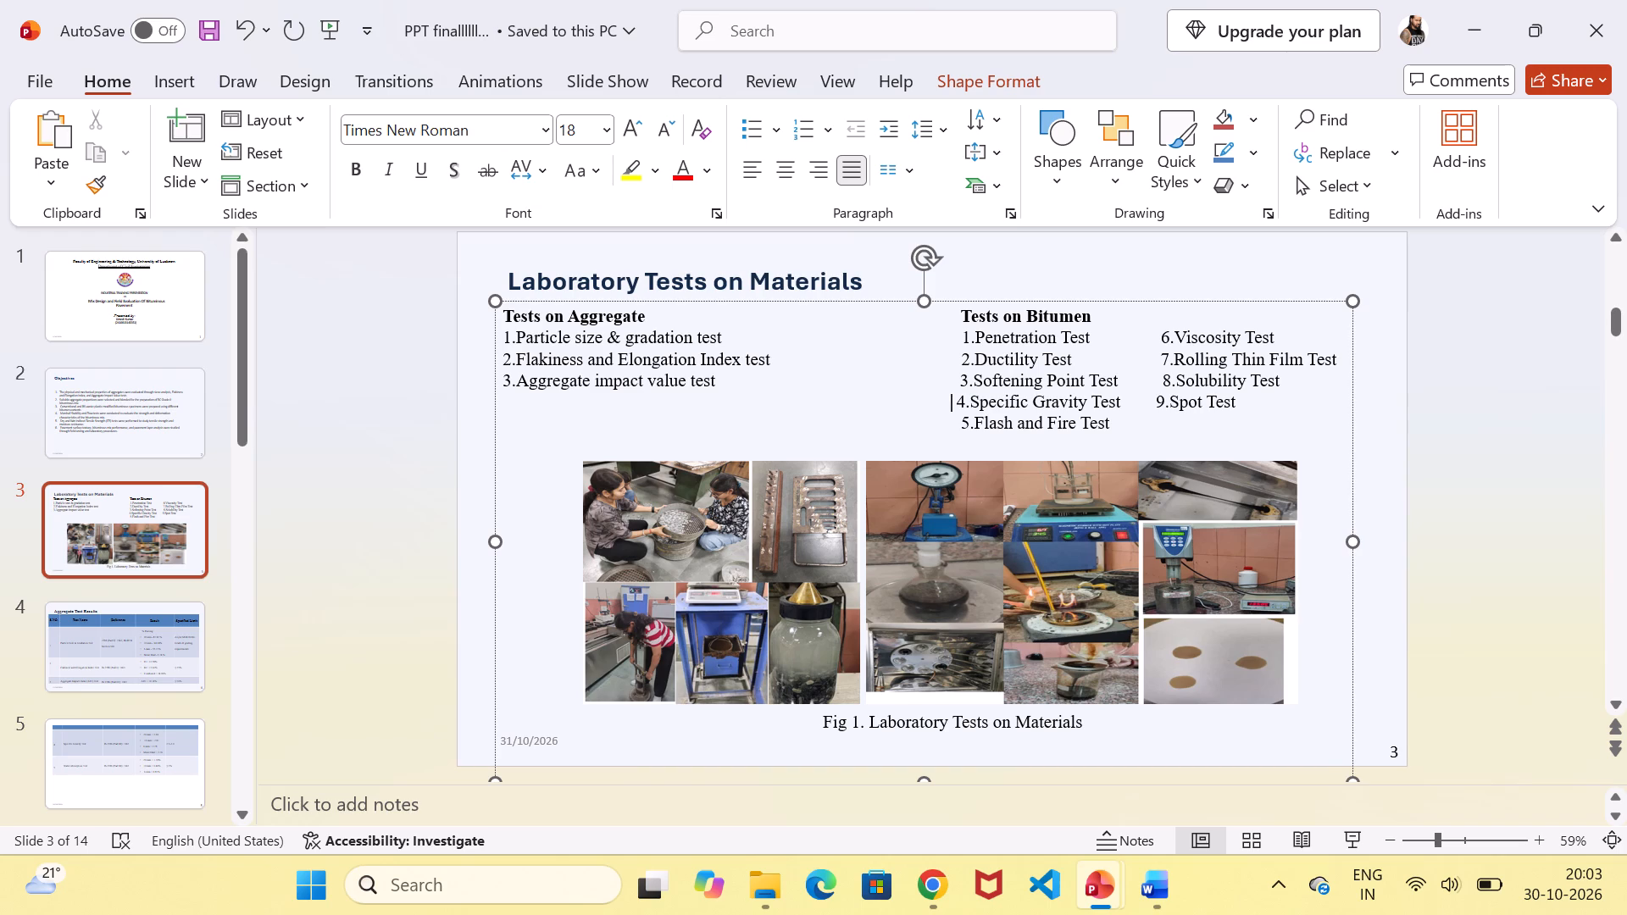
left_click(942, 374)
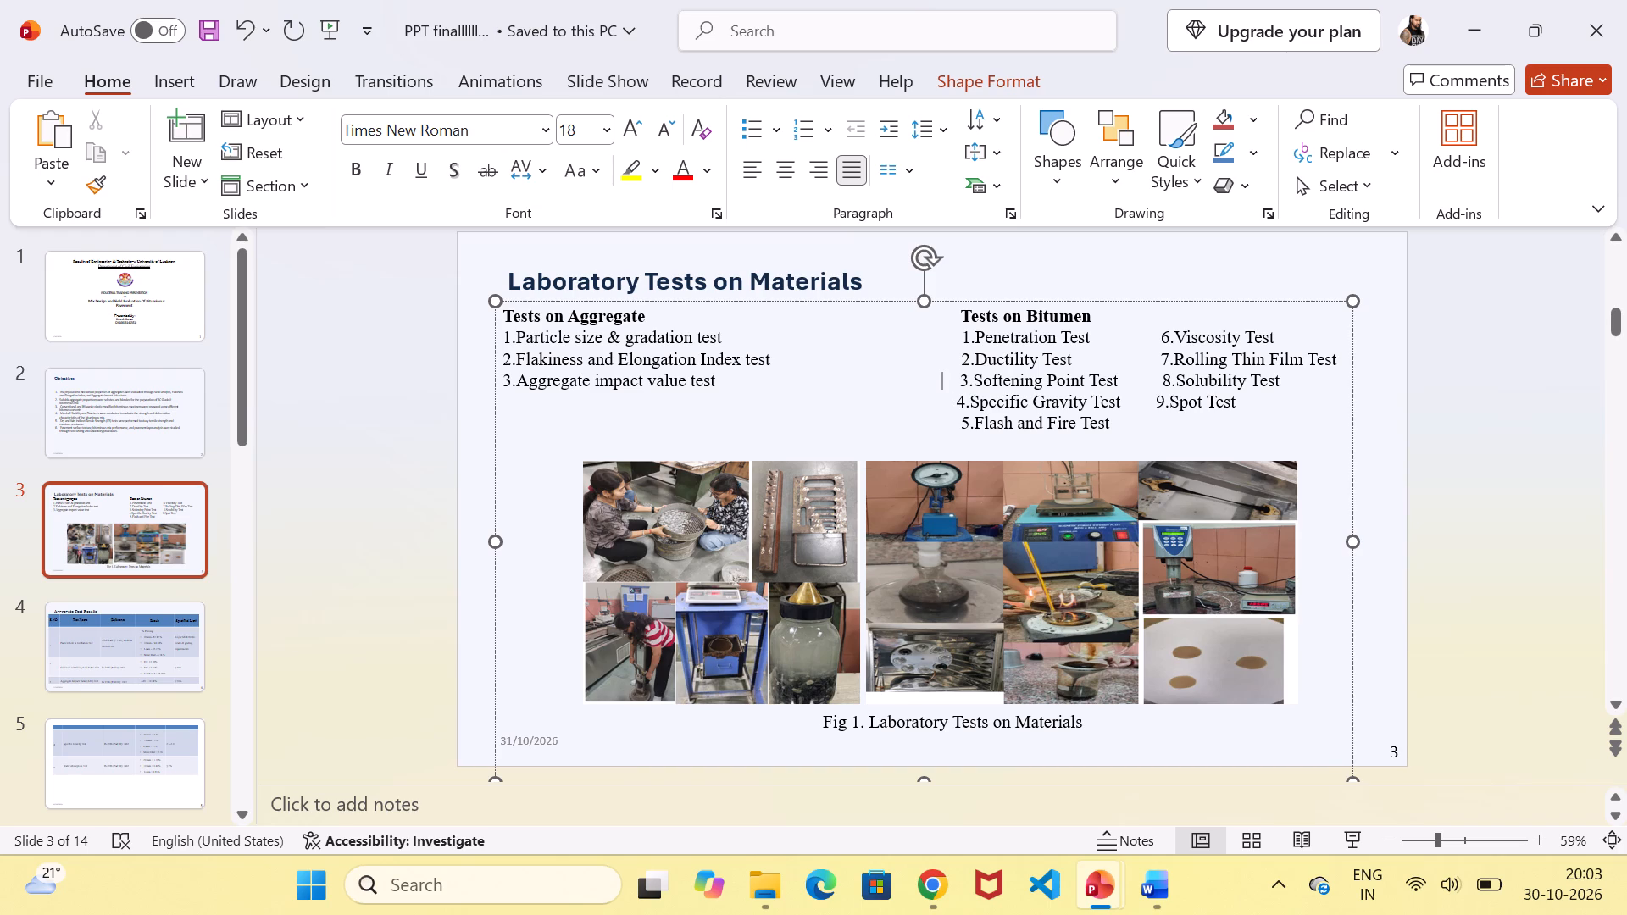
Cut the aggregate test photo collage from the Laboratory Tests on Materials slide.
left_click(756, 541)
left_click(660, 518)
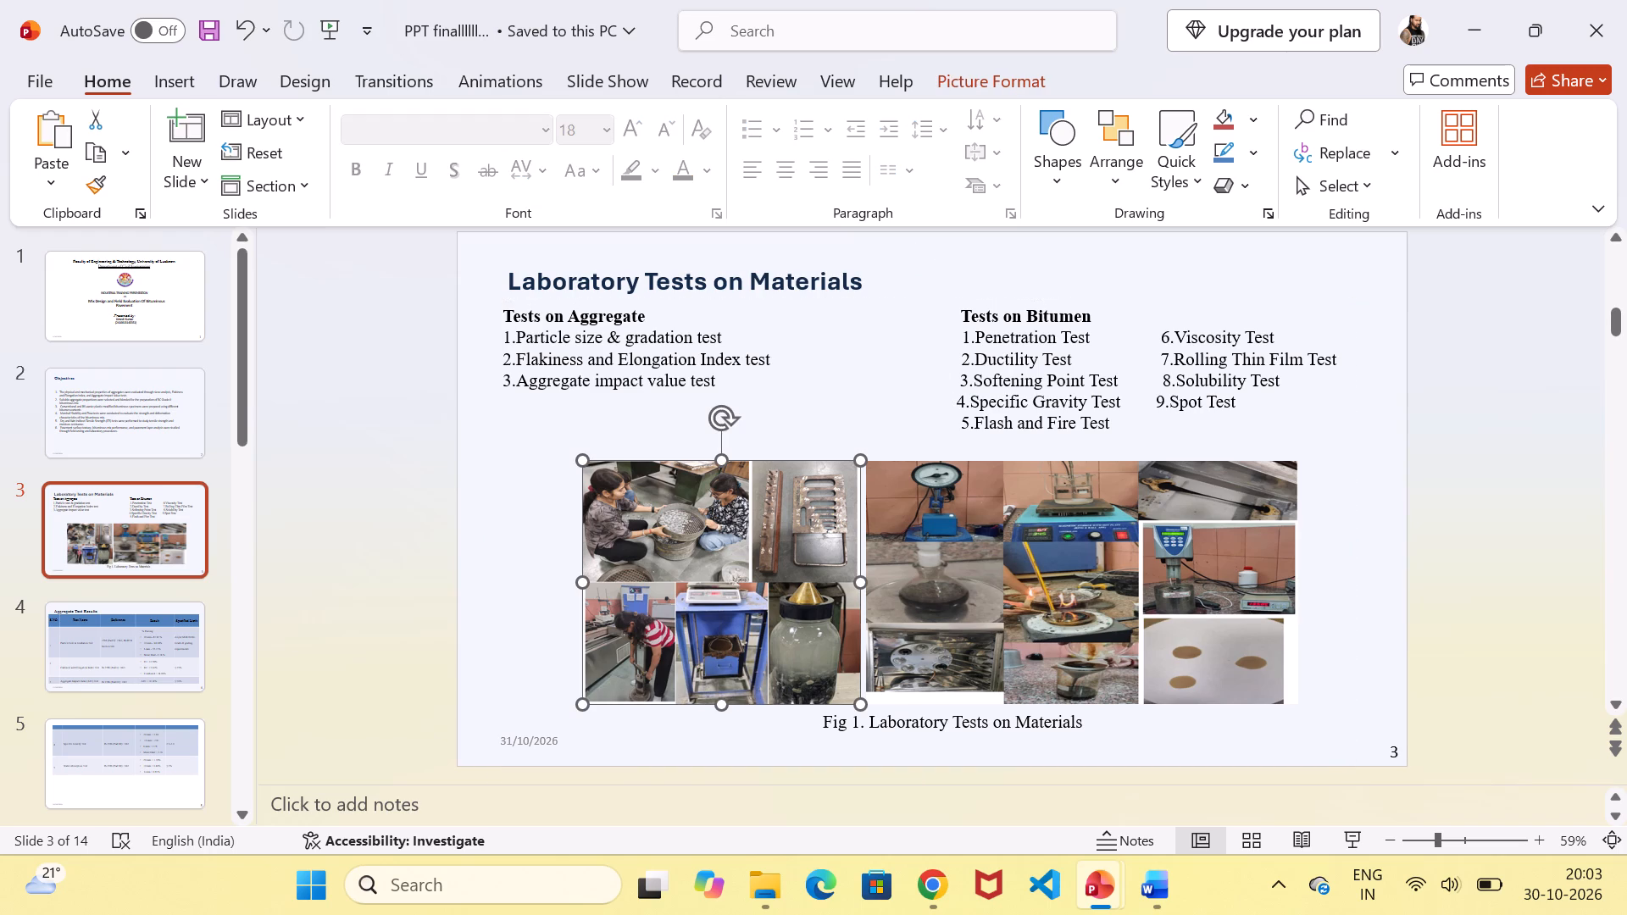
right_click(660, 518)
right_click(660, 518)
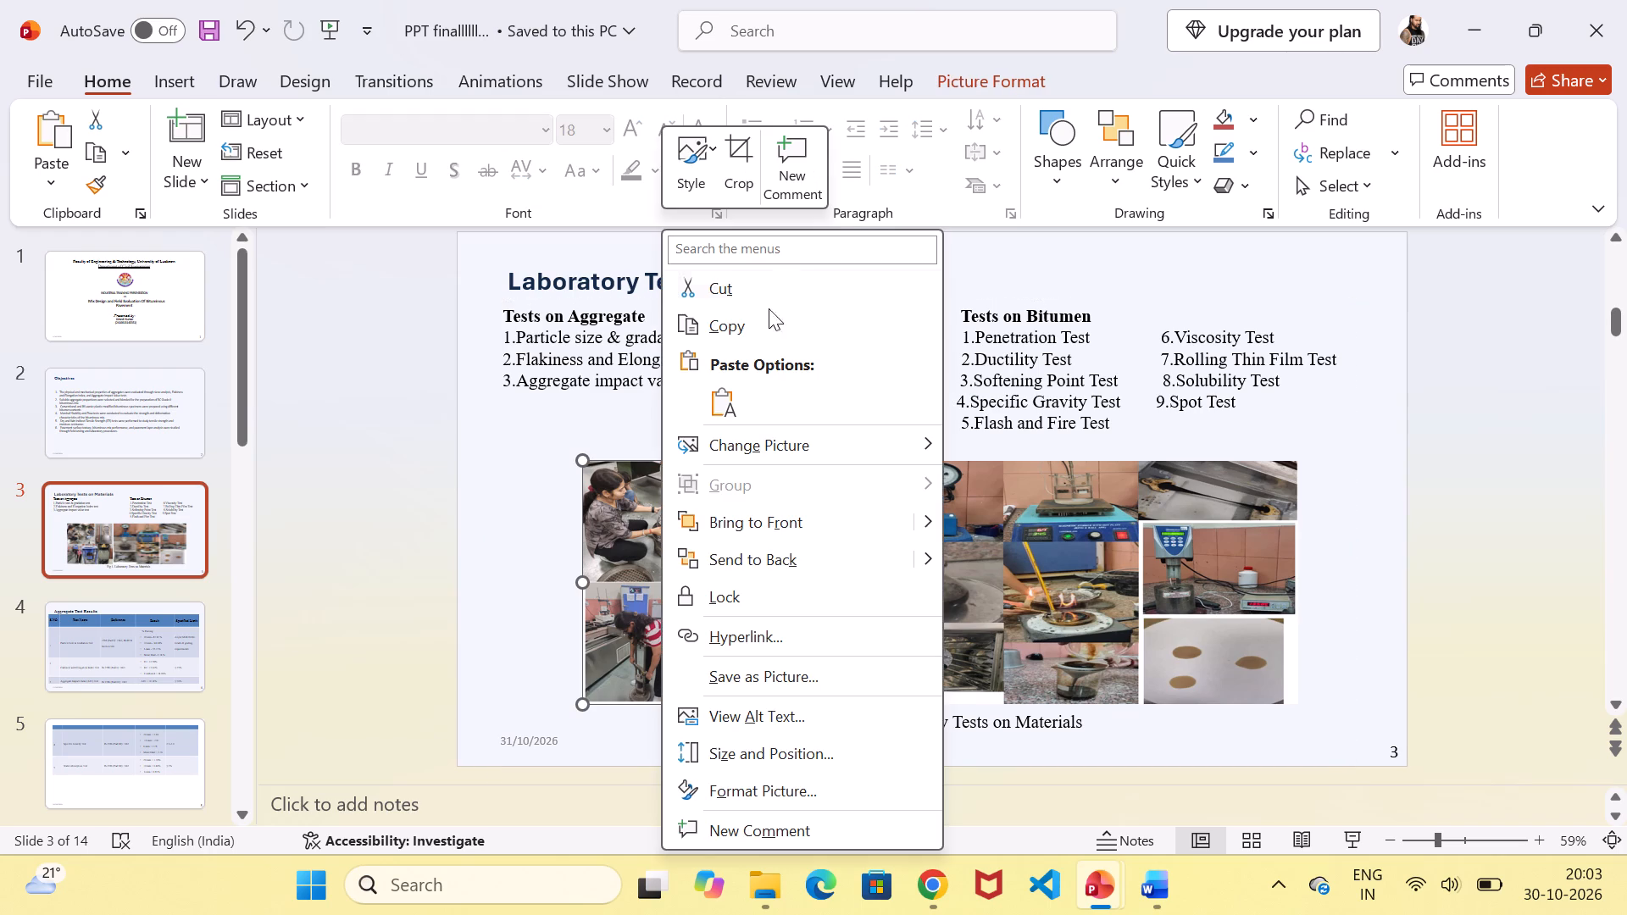
left_click(747, 309)
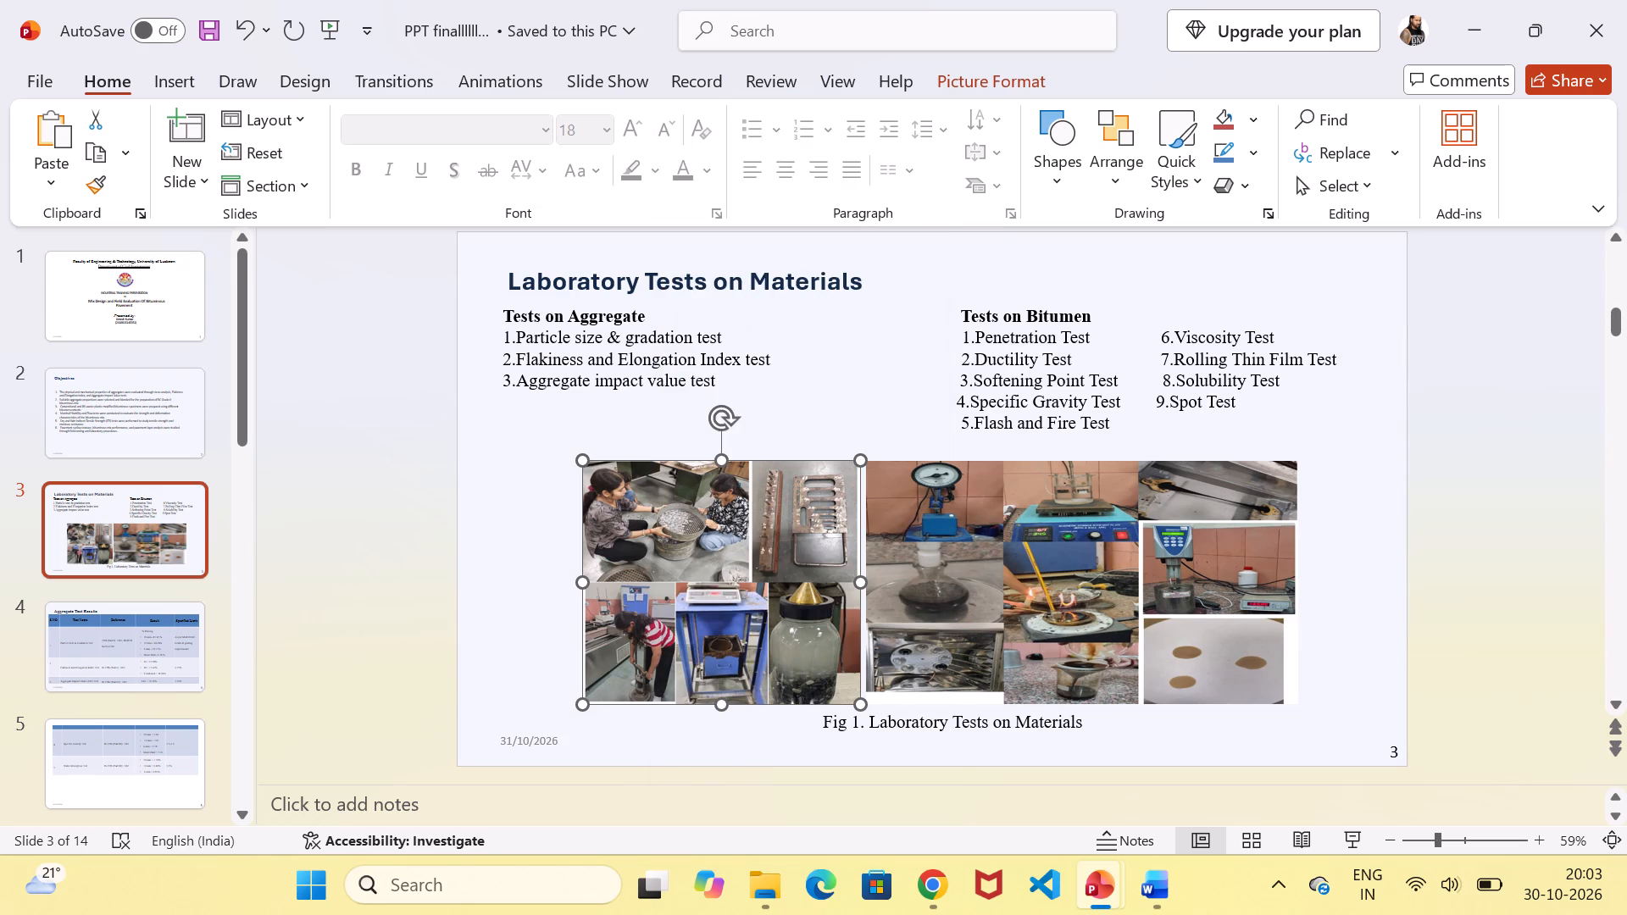
left_click(657, 506)
left_click_drag(865, 700, 876, 684)
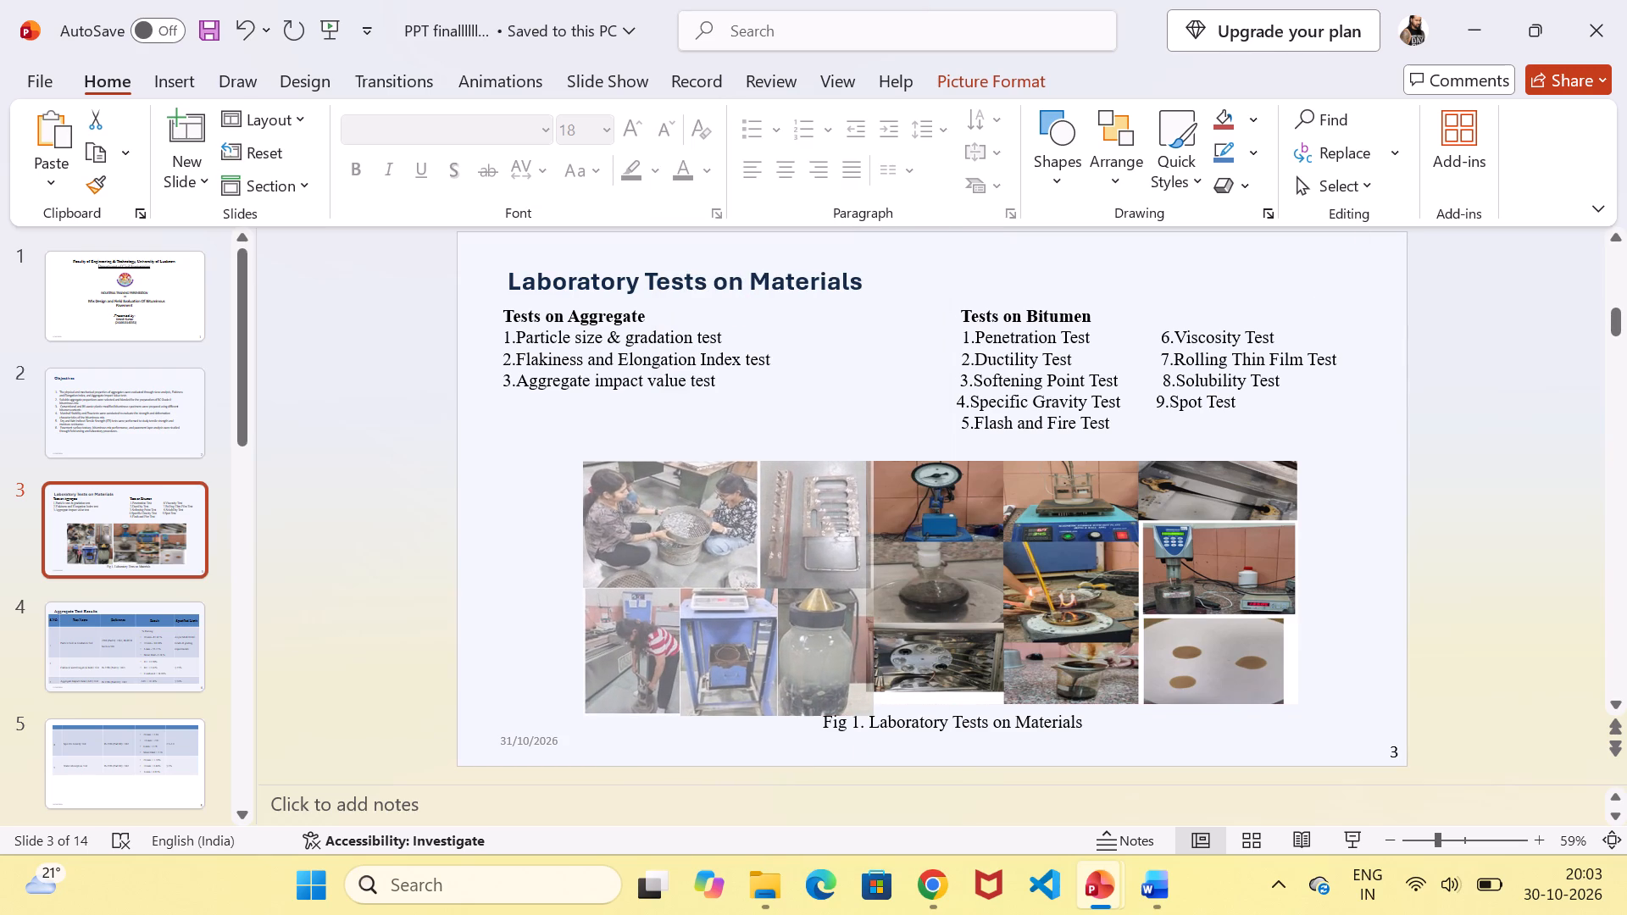
left_click_drag(876, 684, 863, 682)
left_click(748, 609)
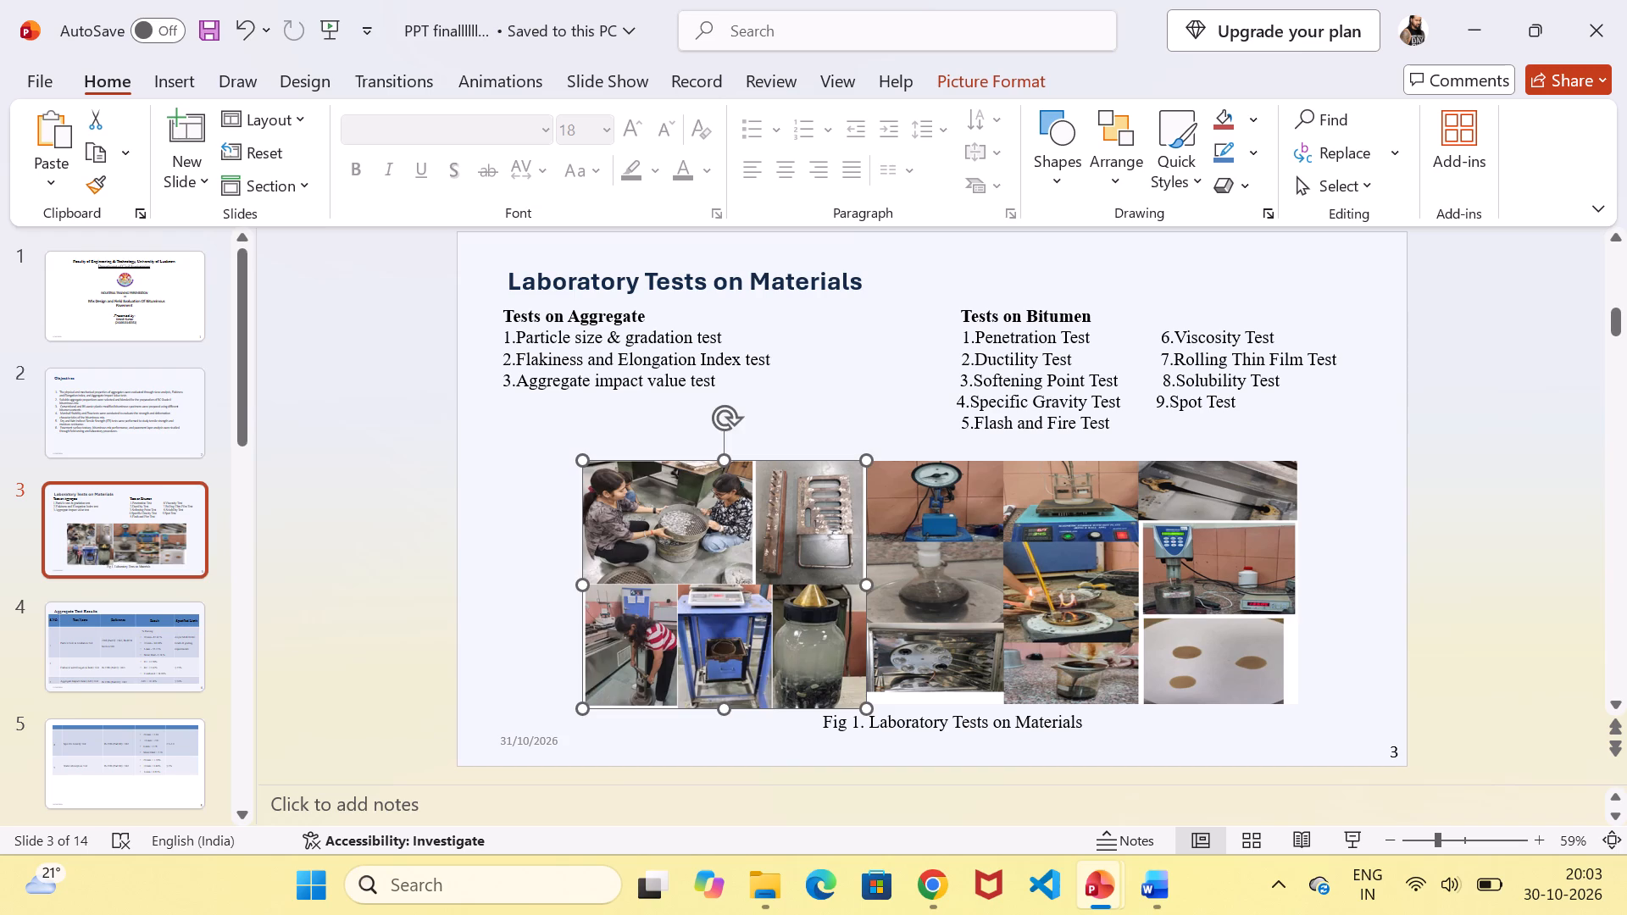
right_click(748, 609)
left_click(834, 286)
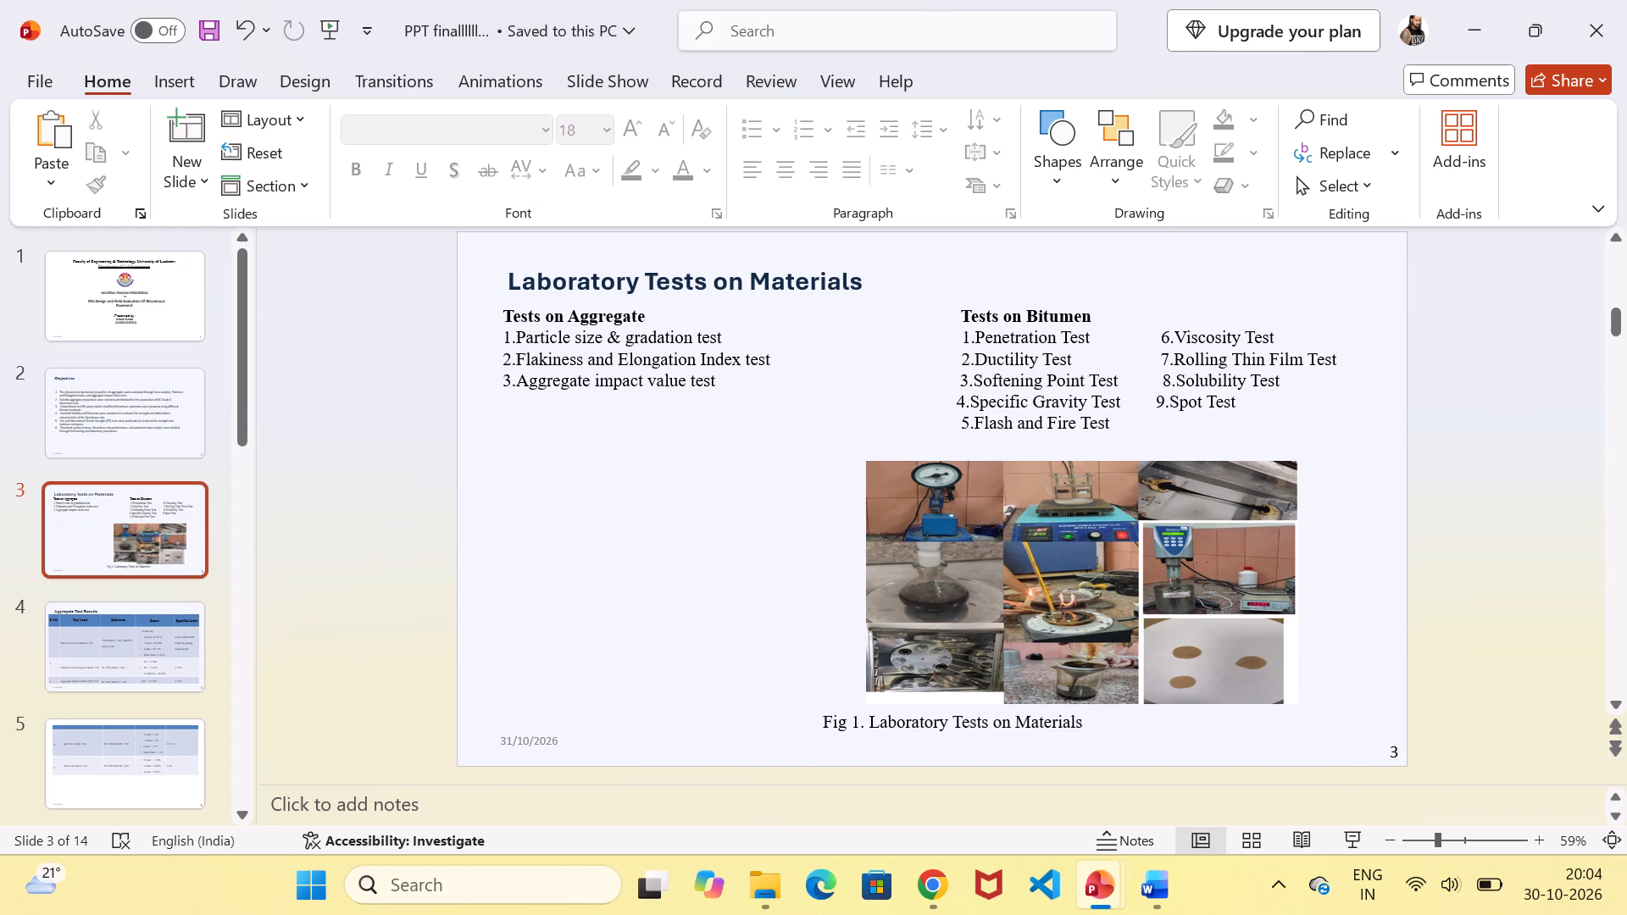
Delete "5.Flash and Fire Test" from the Tests on Bitumen list.
left_click_drag(960, 311, 1002, 313)
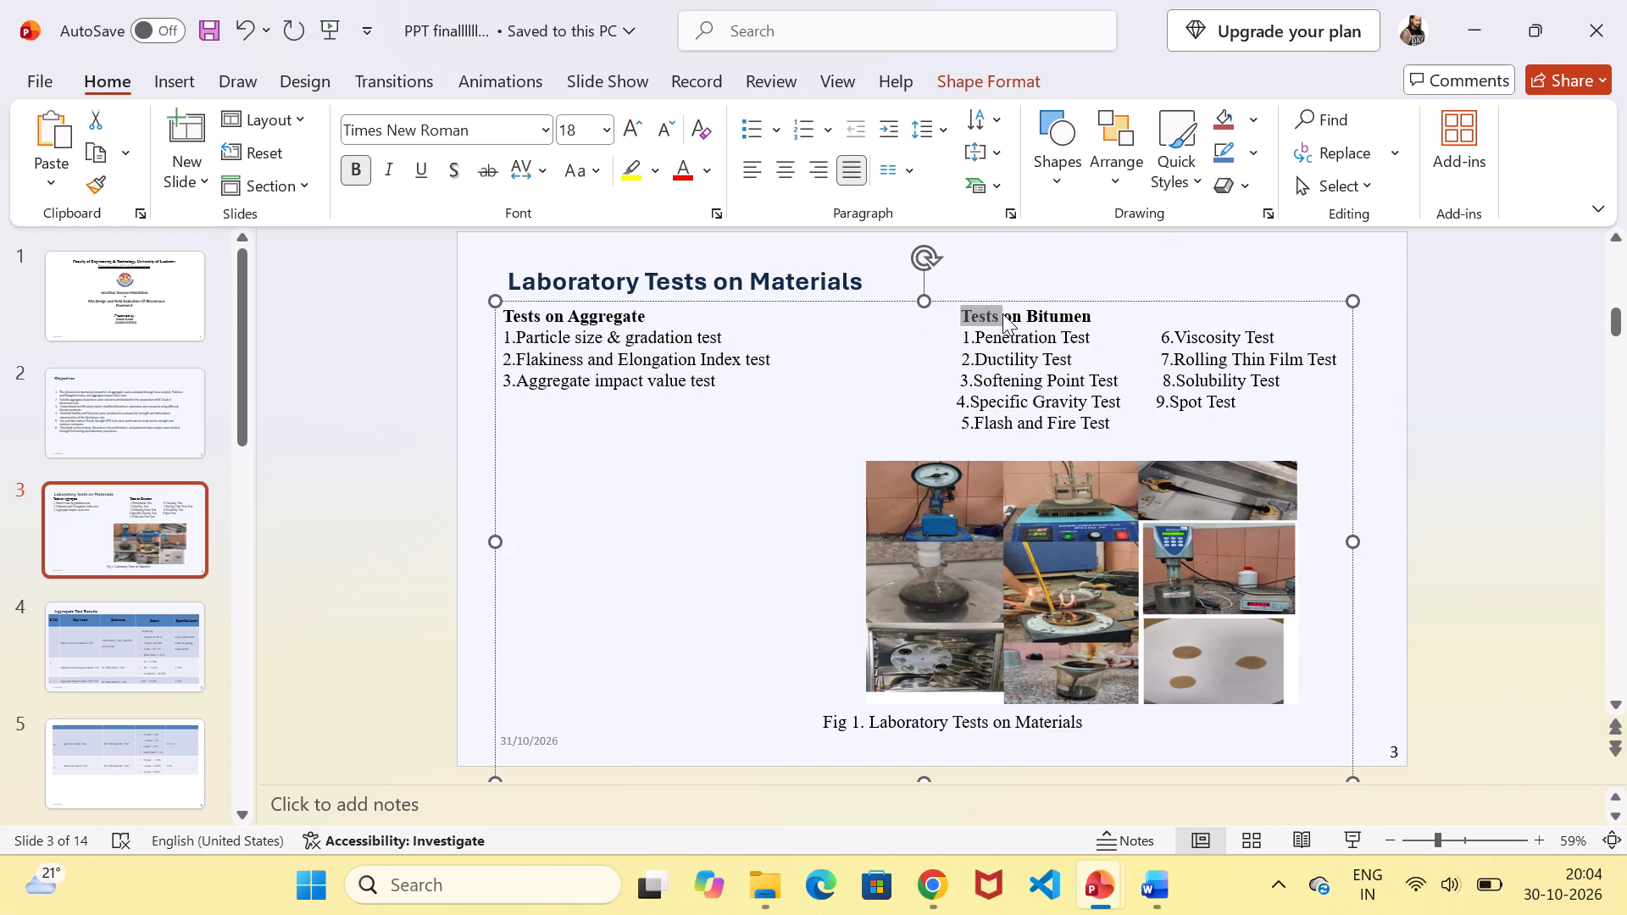
left_click(1161, 415)
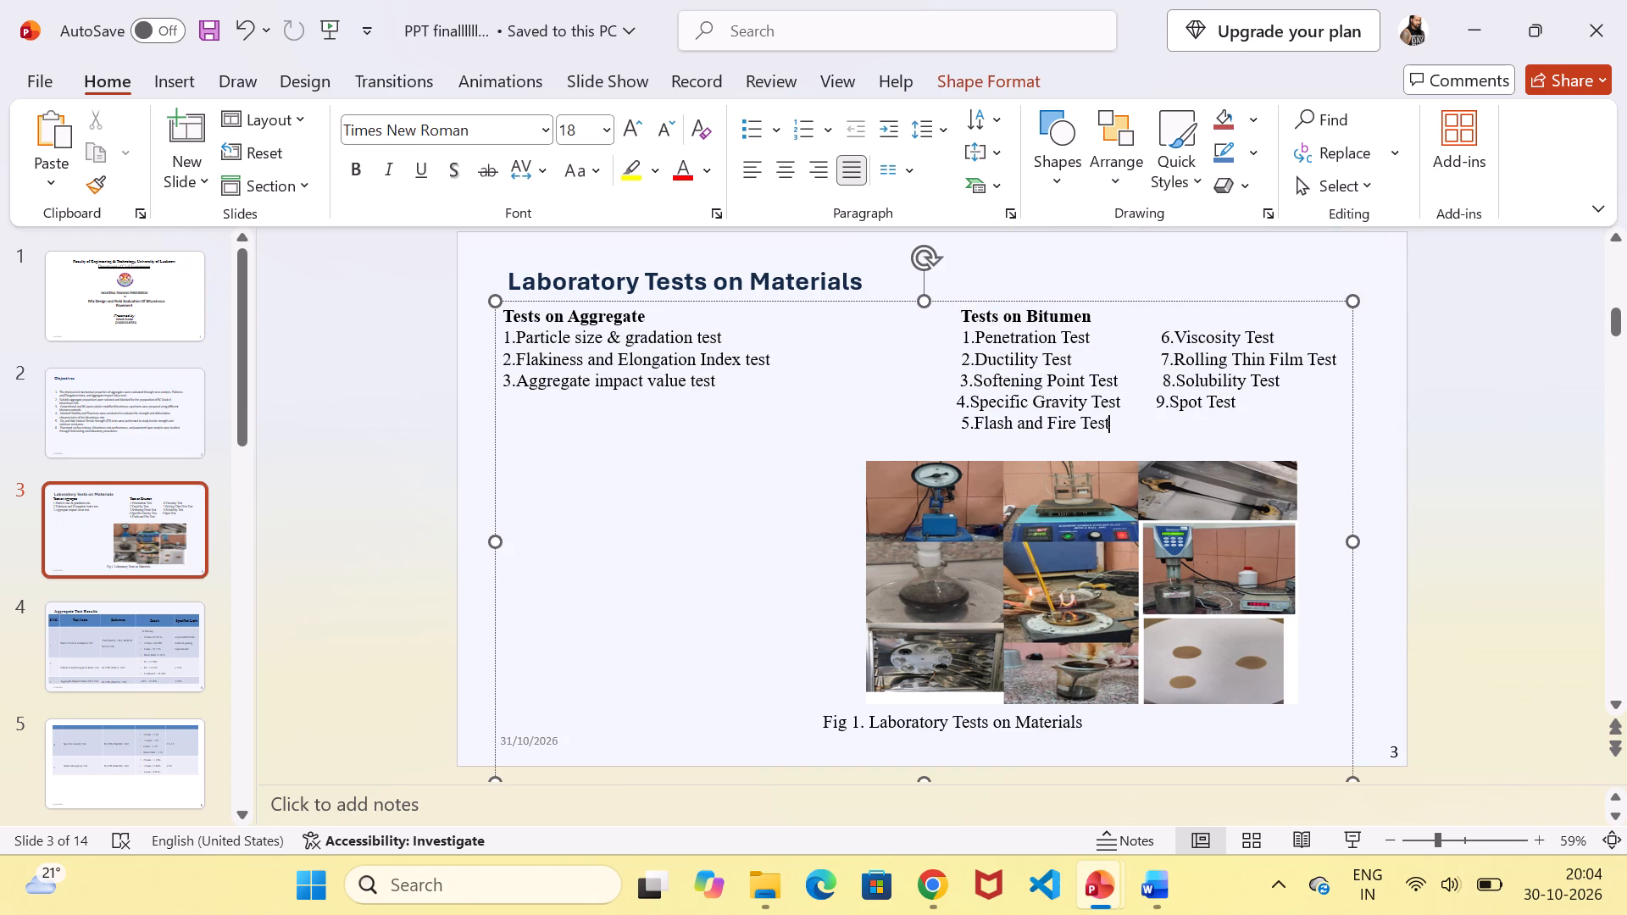
key("BackSpace")
key("BackSpace")
key("BackSpace")
key("BackSpace")
key("BackSpace")
key("BackSpace")
key("BackSpace")
key("BackSpace")
key("BackSpace")
key("BackSpace")
key("BackSpace")
key("BackSpace")
key("BackSpace")
key("BackSpace")
key("BackSpace")
key("BackSpace")
key("BackSpace")
key("BackSpace")
key("BackSpace")
key("BackSpace")
key("BackSpace")
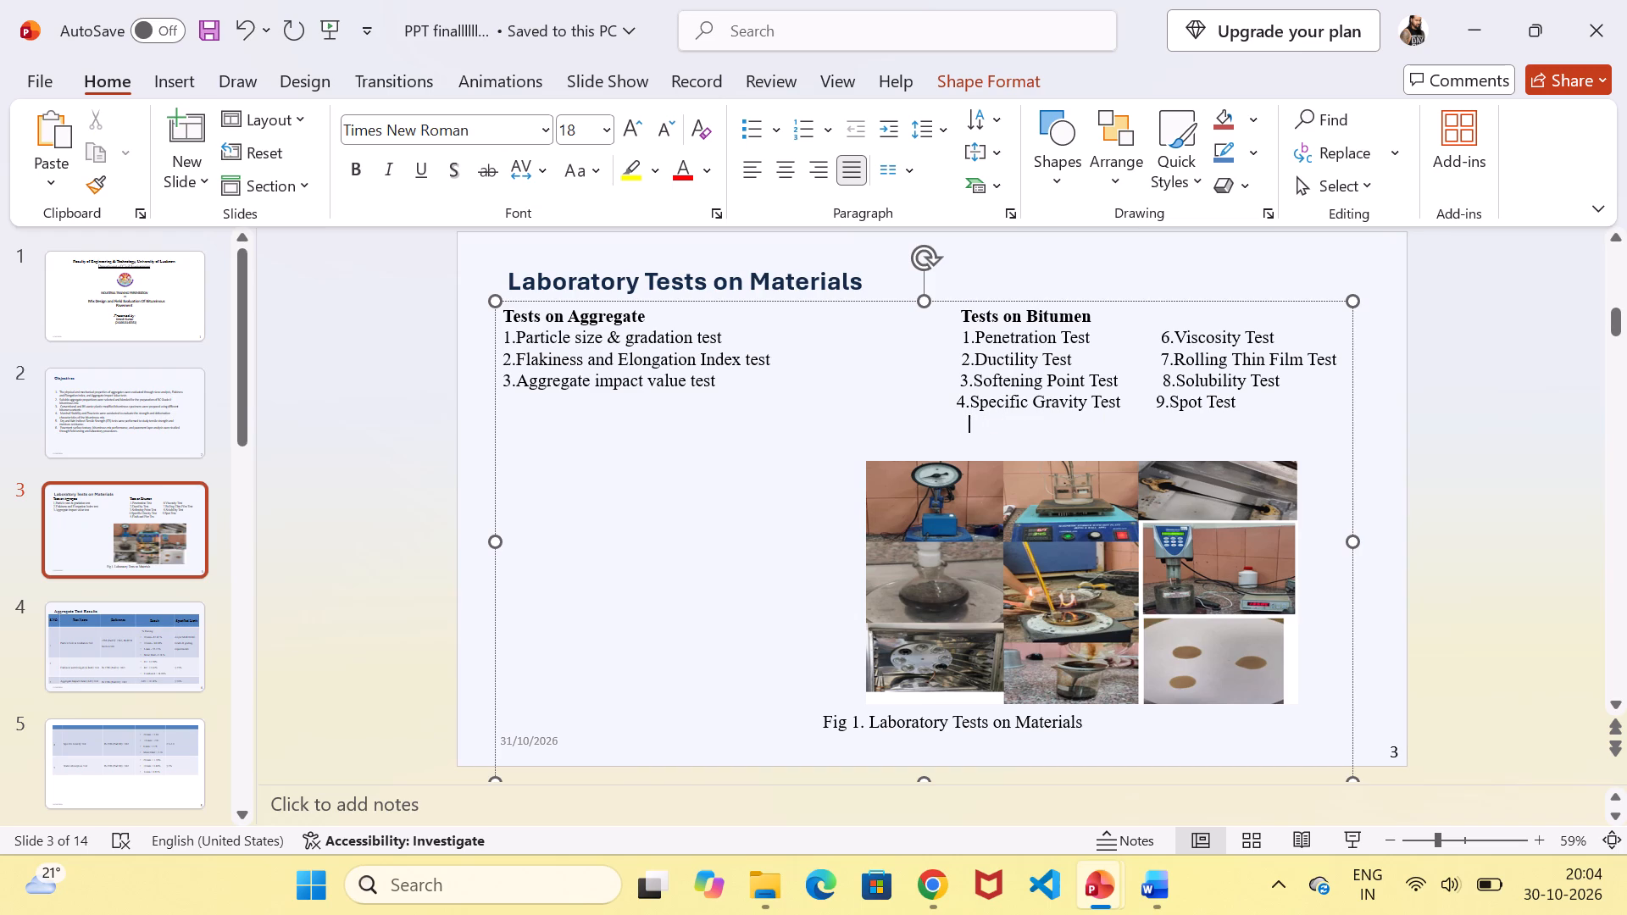
key("BackSpace")
key("BackSpace")
key("BackSpace")
key("BackSpace")
key("BackSpace")
Delete the "7.Rolling Thin Film Test" entry from the second column of the Tests on Bitumen list.
left_click(1346, 352)
left_click(1333, 358)
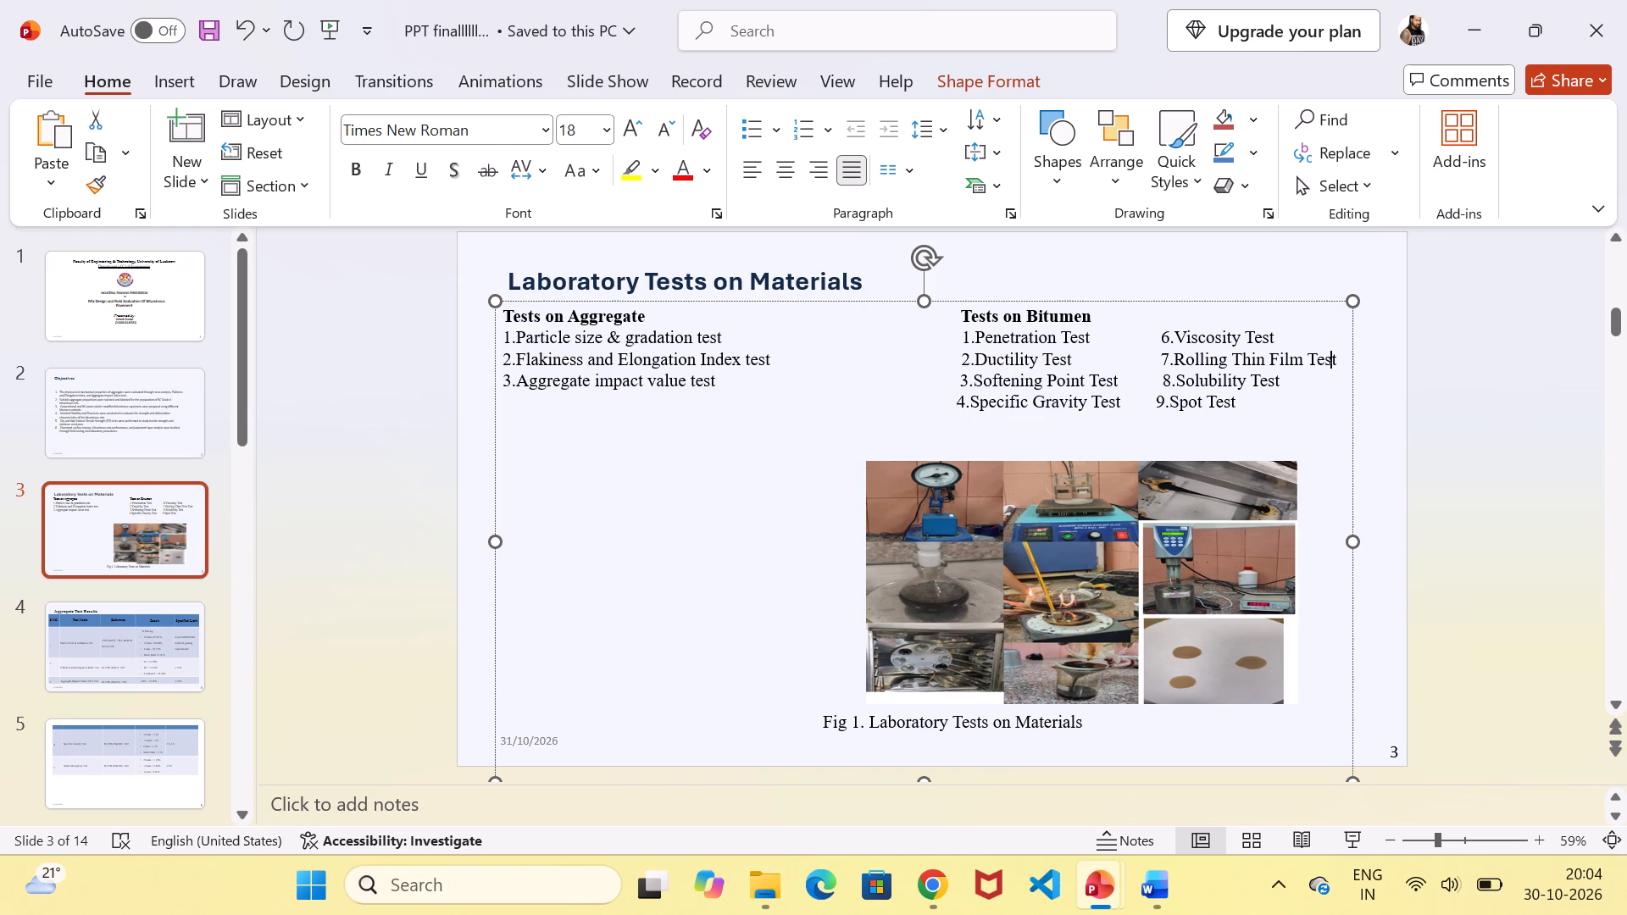
key("BackSpace")
key("BackSpace")
key("BackSpace")
key("BackSpace")
key("BackSpace")
key("BackSpace")
key("BackSpace")
key("BackSpace")
key("BackSpace")
key("BackSpace")
key("BackSpace")
key("BackSpace")
key("BackSpace")
key("BackSpace")
key("BackSpace")
key("BackSpace")
key("BackSpace")
key("BackSpace")
key("BackSpace")
key("BackSpace")
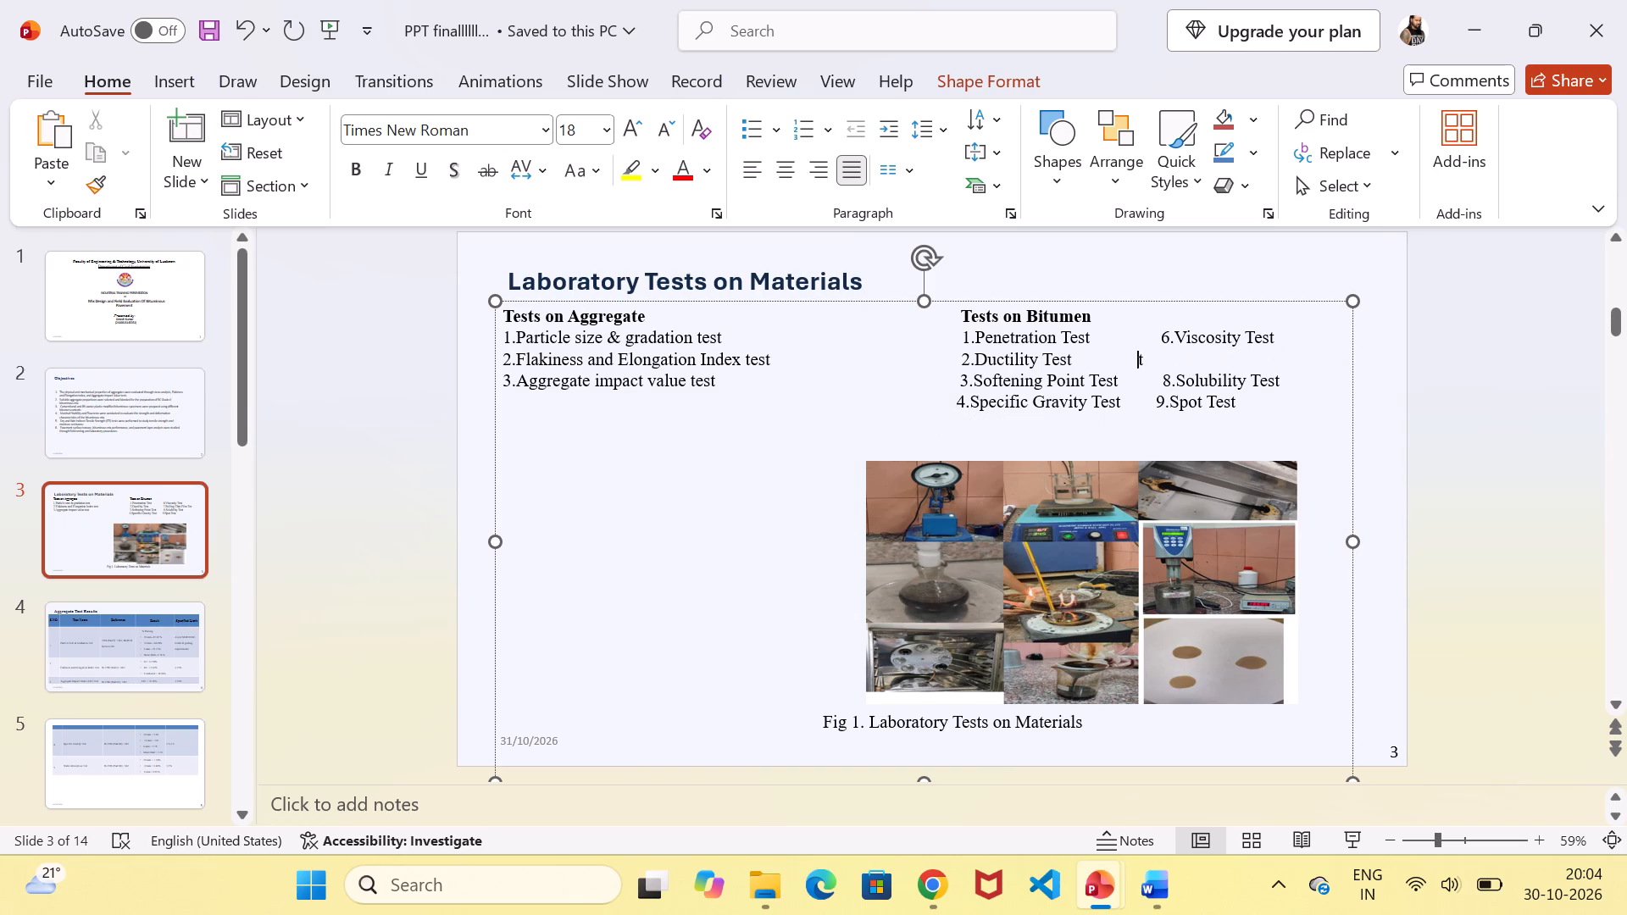
Delete "2.Ductility Test" from the first column of the Tests on Bitumen list.
key("BackSpace")
key("BackSpace")
key("BackSpace")
key("BackSpace")
key("BackSpace")
key("BackSpace")
key("BackSpace")
key("BackSpace")
key("BackSpace")
key("BackSpace")
key("BackSpace")
key("BackSpace")
key("BackSpace")
key("BackSpace")
key("BackSpace")
key("BackSpace")
key("BackSpace")
key("BackSpace")
key("BackSpace")
key("BackSpace")
Delete the row with "3.Softening Point Test" and "8.Solubility Test" from the Tests on Bitumen list.
left_click(1279, 376)
key("BackSpace")
key("BackSpace")
key("BackSpace")
key("BackSpace")
key("BackSpace")
key("BackSpace")
key("BackSpace")
key("BackSpace")
key("BackSpace")
key("BackSpace")
key("BackSpace")
key("BackSpace")
key("BackSpace")
key("BackSpace")
key("BackSpace")
key("BackSpace")
key("BackSpace")
key("BackSpace")
key("BackSpace")
key("BackSpace")
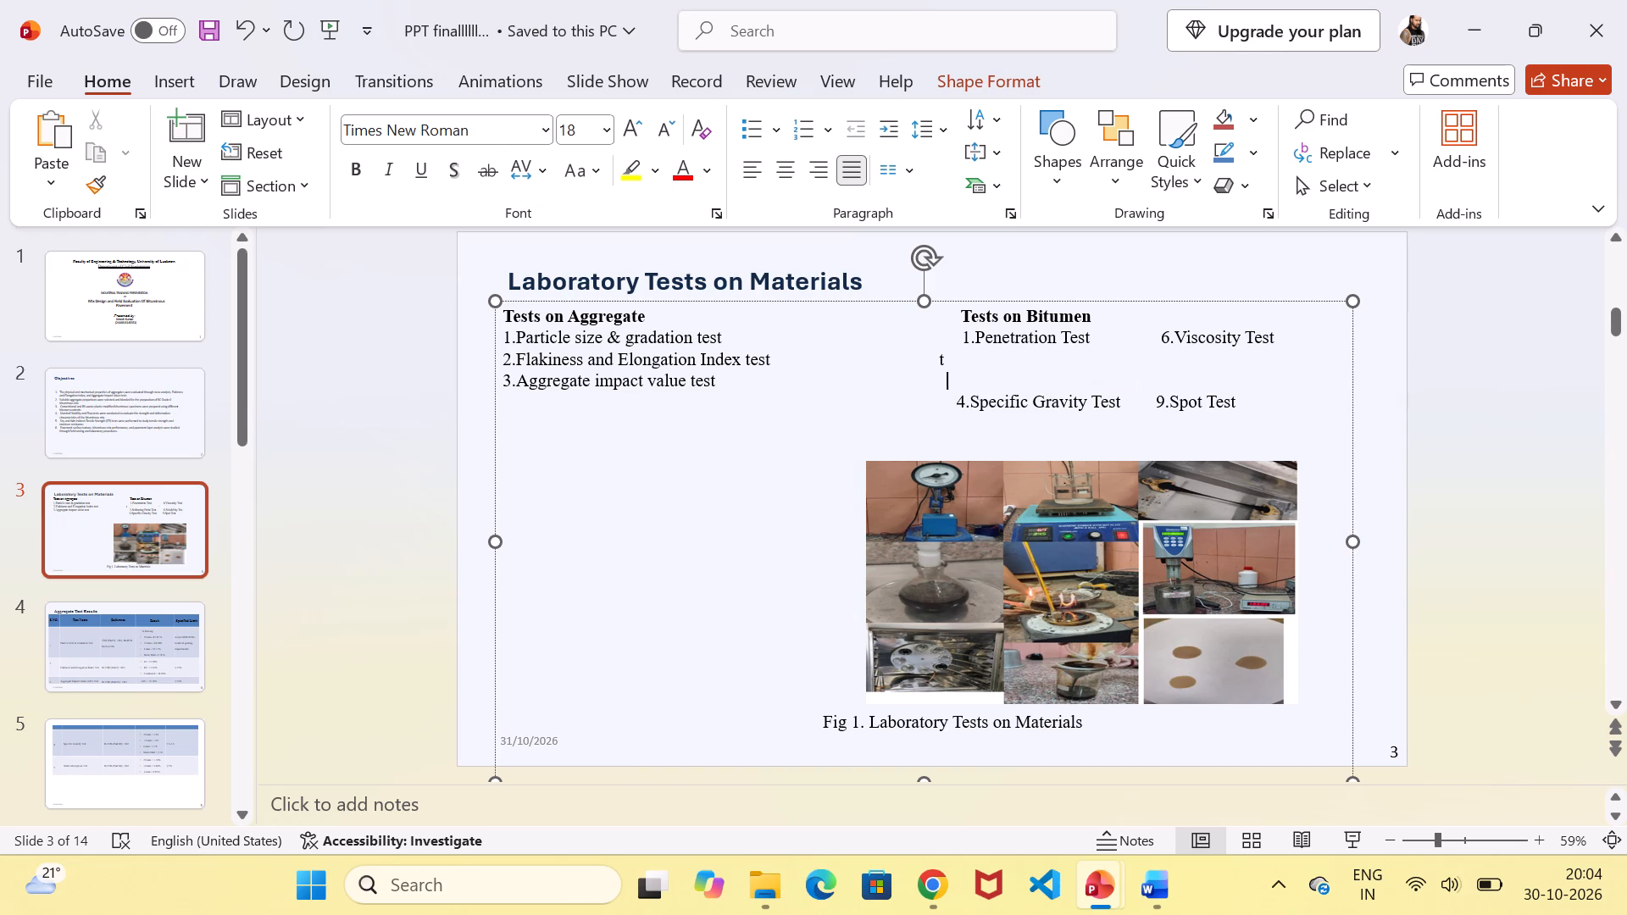
Delete the "4.Specific Gravity Test" and "9.Spot Test" entries from the Tests on Bitumen list.
left_click(1232, 395)
key("BackSpace")
key("BackSpace")
key("BackSpace")
key("BackSpace")
key("BackSpace")
key("BackSpace")
key("BackSpace")
key("BackSpace")
key("BackSpace")
key("BackSpace")
key("BackSpace")
key("BackSpace")
key("BackSpace")
key("BackSpace")
key("BackSpace")
key("BackSpace")
key("BackSpace")
key("BackSpace")
key("BackSpace")
key("BackSpace")
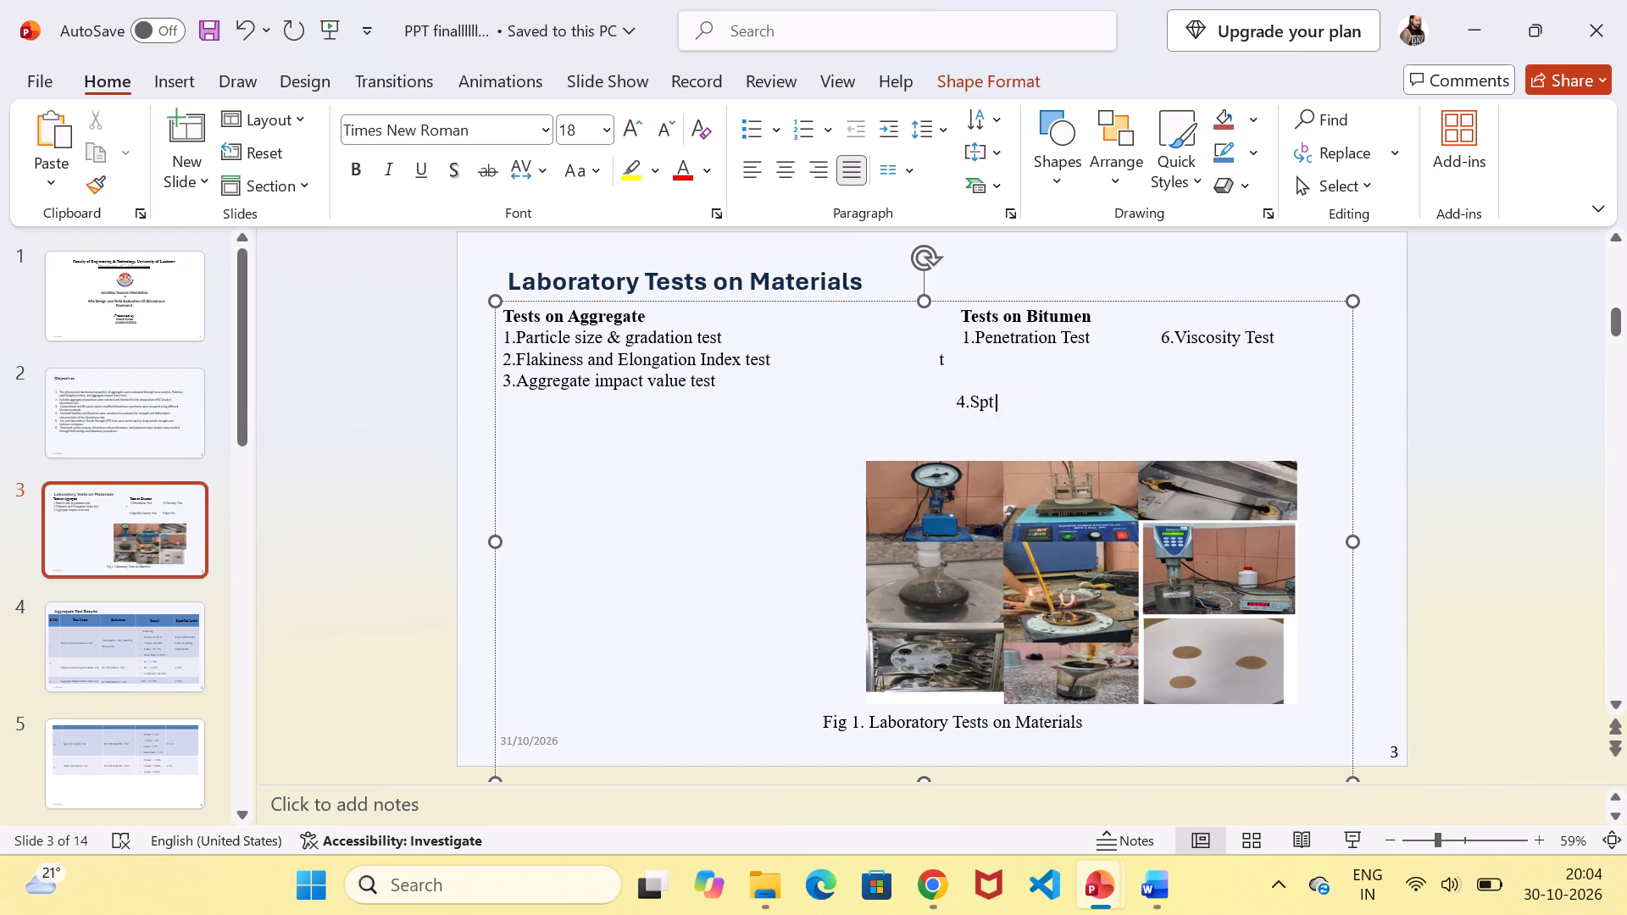
Delete the "1.Penetration Test" and "6.Viscosity Test" entries from the Tests on Bitumen list.
left_click(1270, 338)
key("BackSpace")
key("BackSpace")
key("BackSpace")
key("BackSpace")
key("BackSpace")
key("BackSpace")
key("BackSpace")
key("BackSpace")
key("BackSpace")
key("BackSpace")
key("BackSpace")
key("BackSpace")
key("BackSpace")
key("BackSpace")
key("BackSpace")
key("BackSpace")
key("BackSpace")
key("BackSpace")
key("BackSpace")
key("BackSpace")
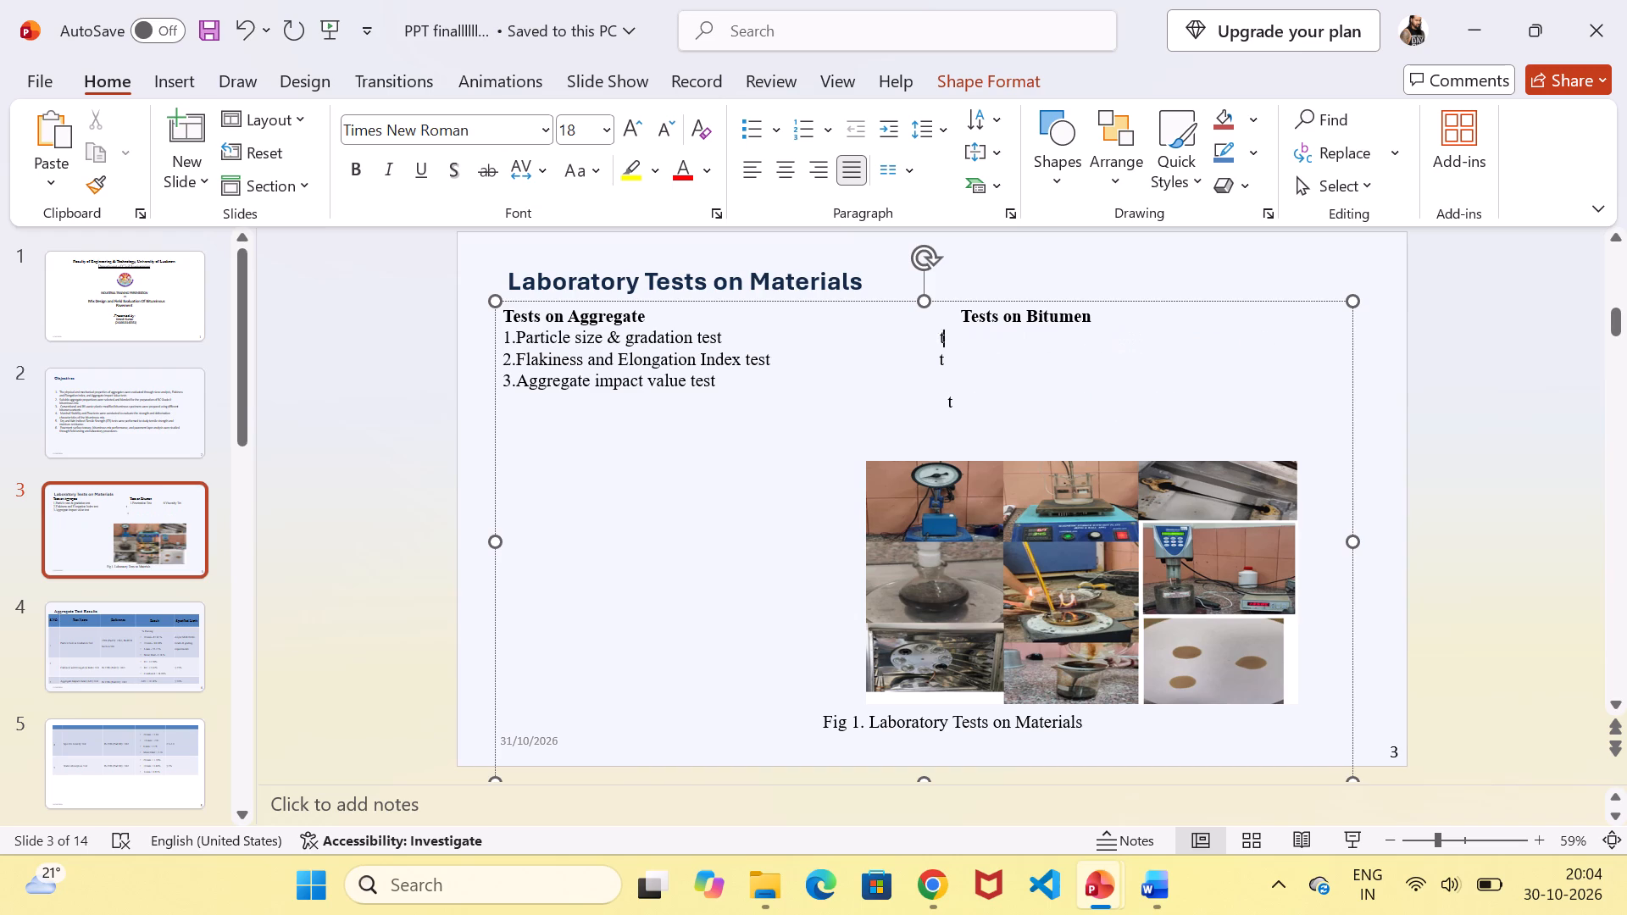
Delete the "Tests on Bitumen" heading from the Laboratory Tests on Materials slide.
left_click(1091, 317)
key("BackSpace")
key("BackSpace")
key("BackSpace")
key("BackSpace")
key("BackSpace")
key("BackSpace")
key("BackSpace")
key("BackSpace")
key("BackSpace")
key("BackSpace")
key("BackSpace")
key("BackSpace")
key("BackSpace")
key("BackSpace")
key("BackSpace")
key("BackSpace")
key("BackSpace")
key("BackSpace")
key("BackSpace")
Remove the stray "t" characters left where the bitumen test list was, keeping the aggregate list.
left_click(966, 411)
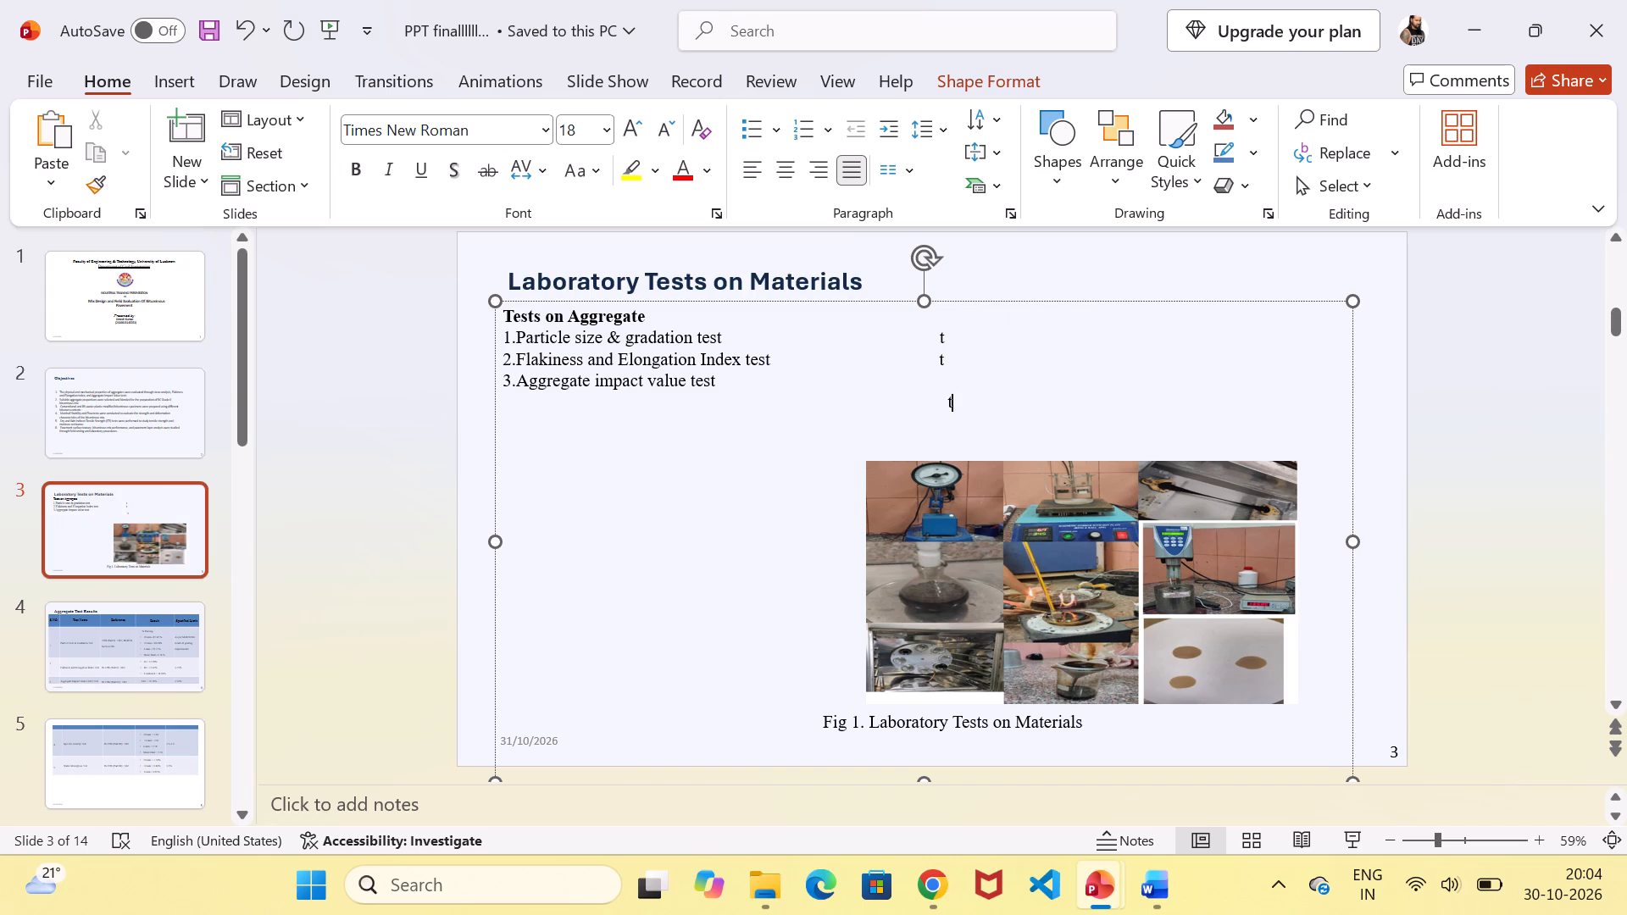
key("BackSpace")
left_click(950, 333)
key("BackSpace")
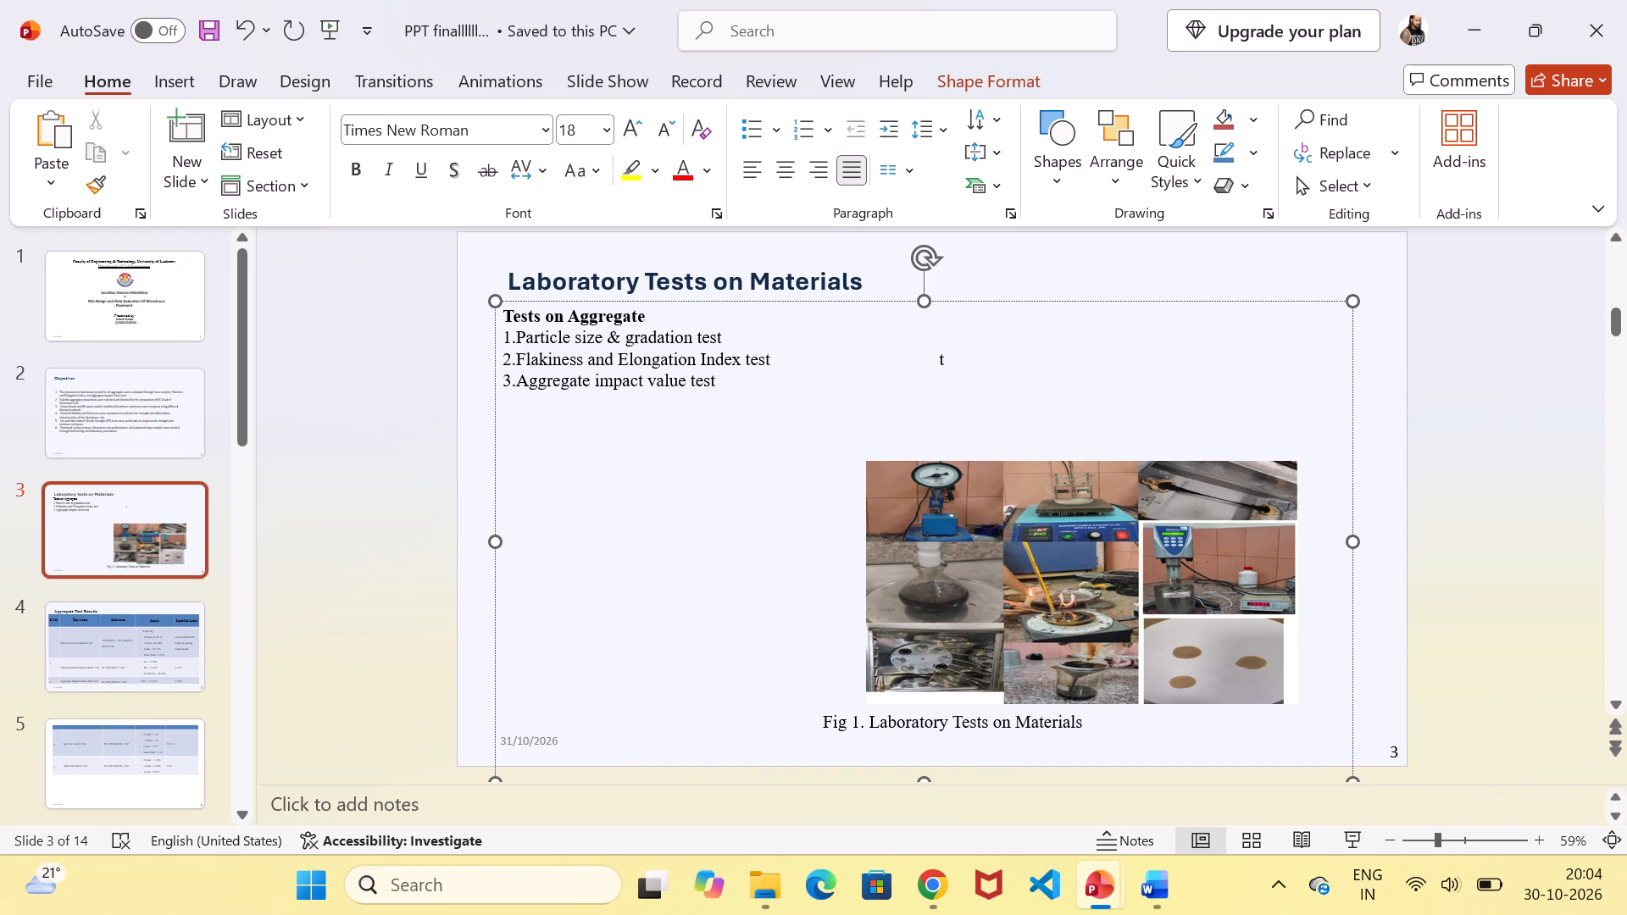
left_click(941, 365)
key("BackSpace")
left_click(955, 356)
key("BackSpace")
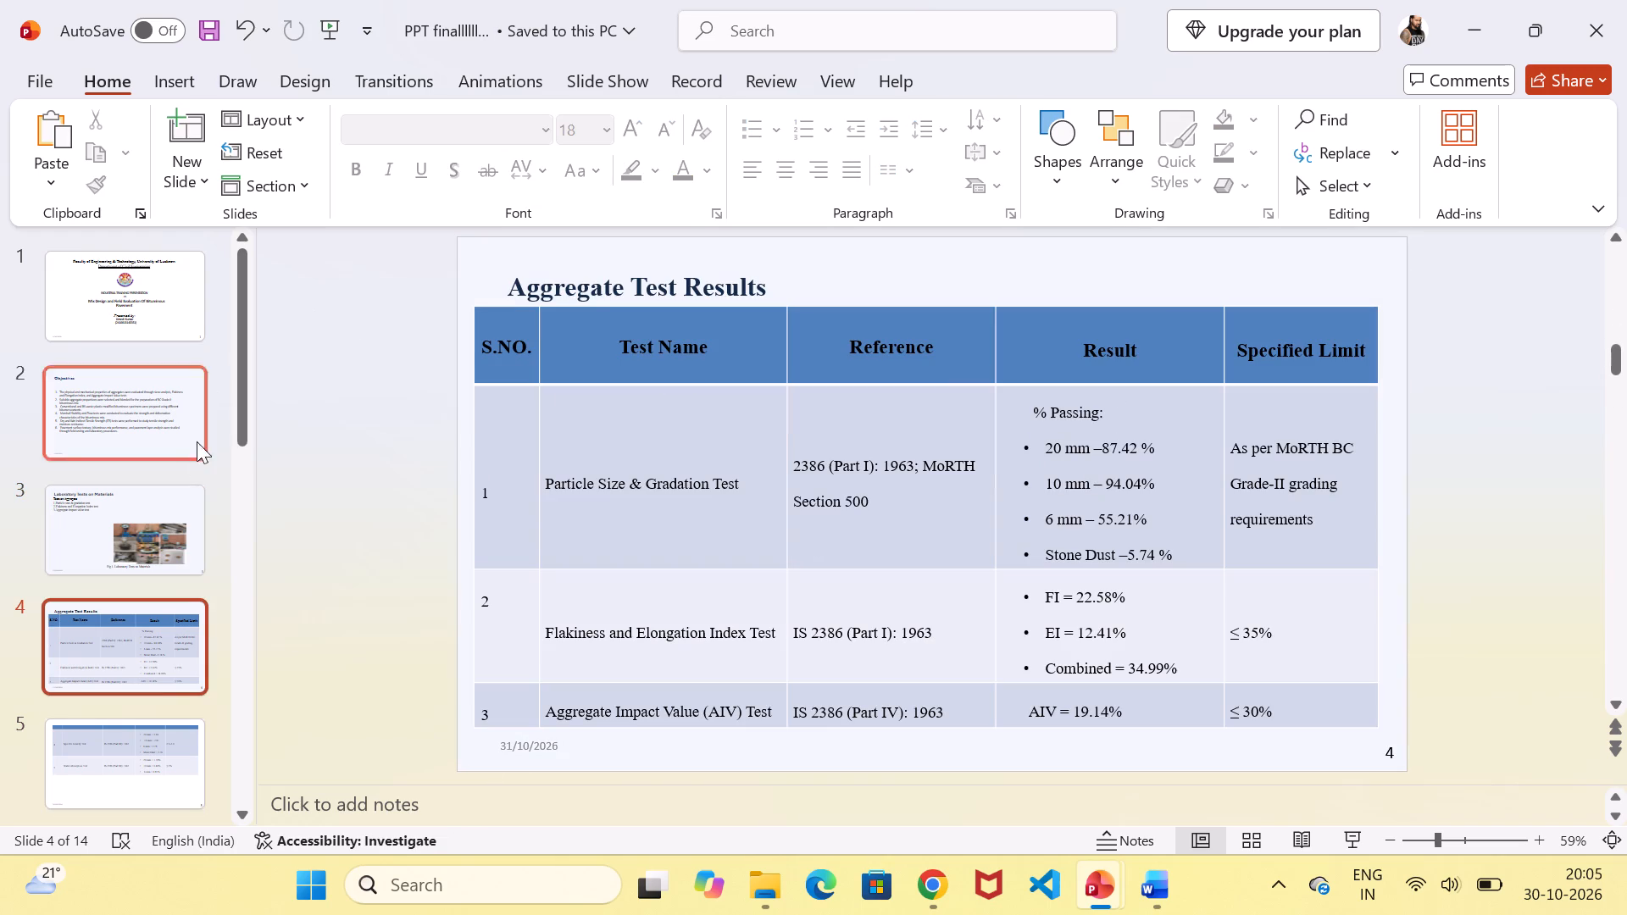
Cut the remaining laboratory test photo collage above the Fig 1 caption on slide 3.
left_click(160, 506)
left_click(895, 572)
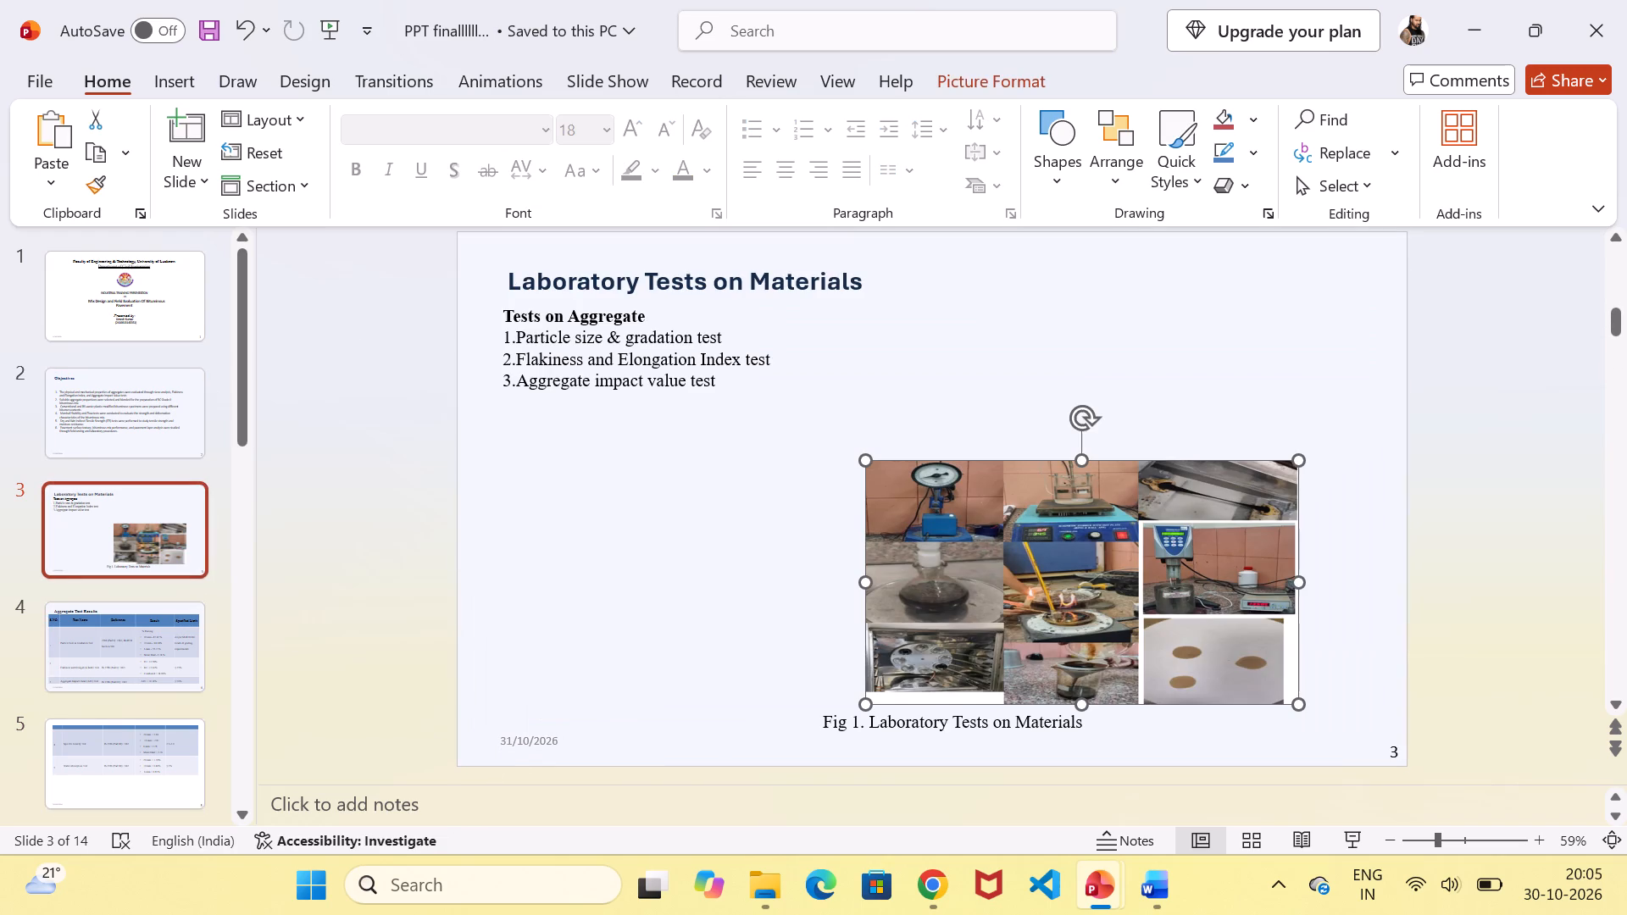
right_click(1241, 555)
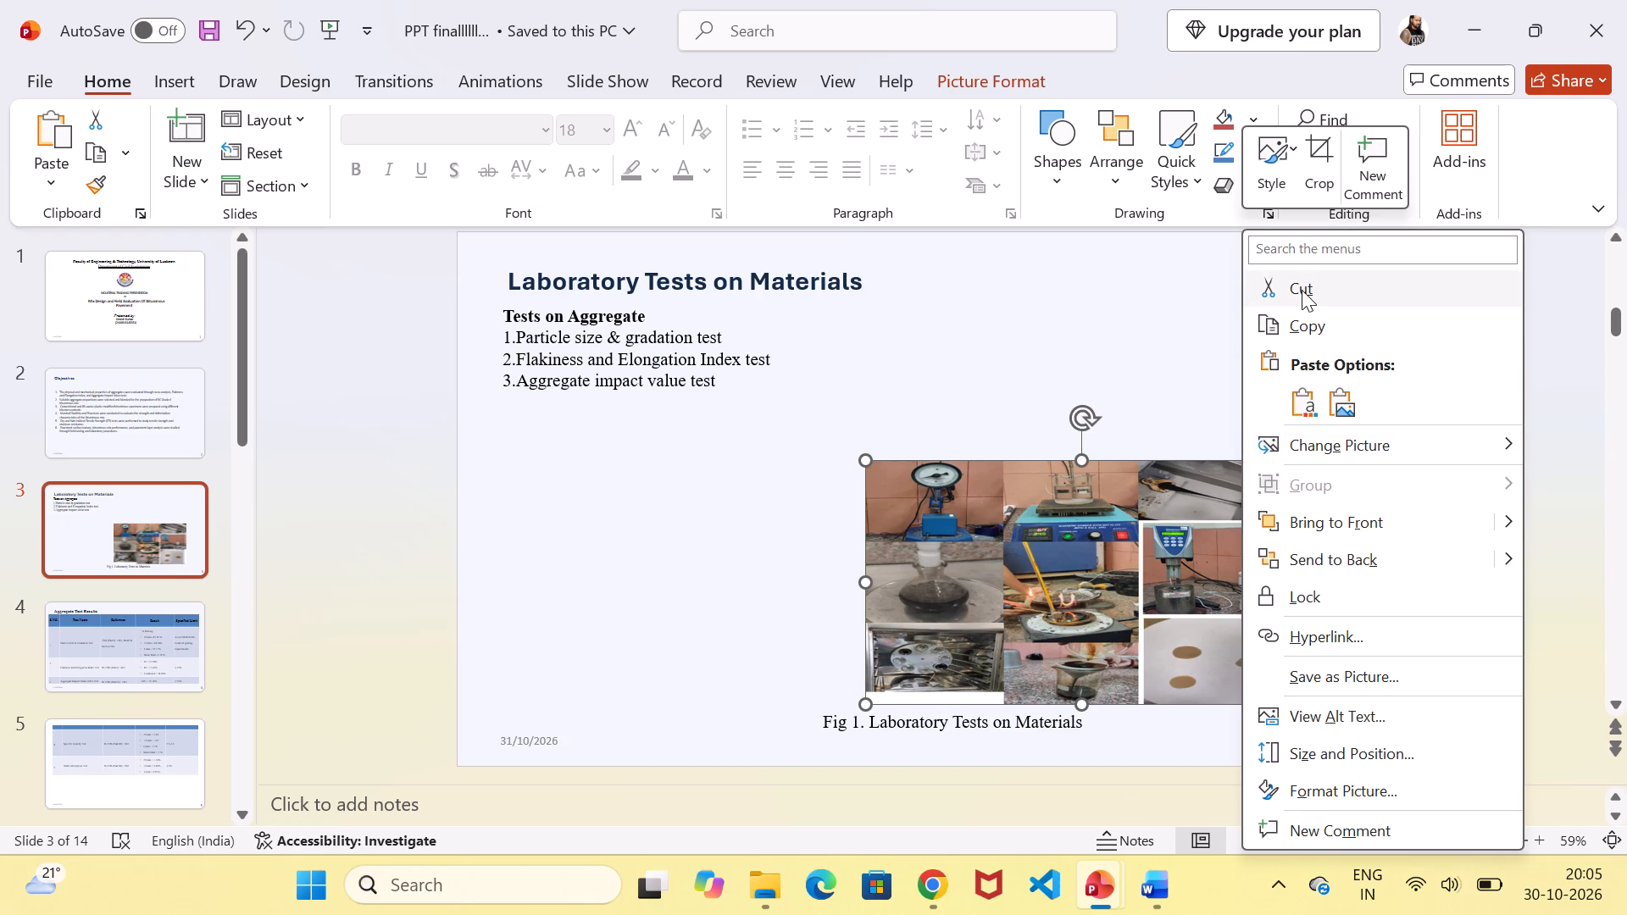
left_click(1302, 290)
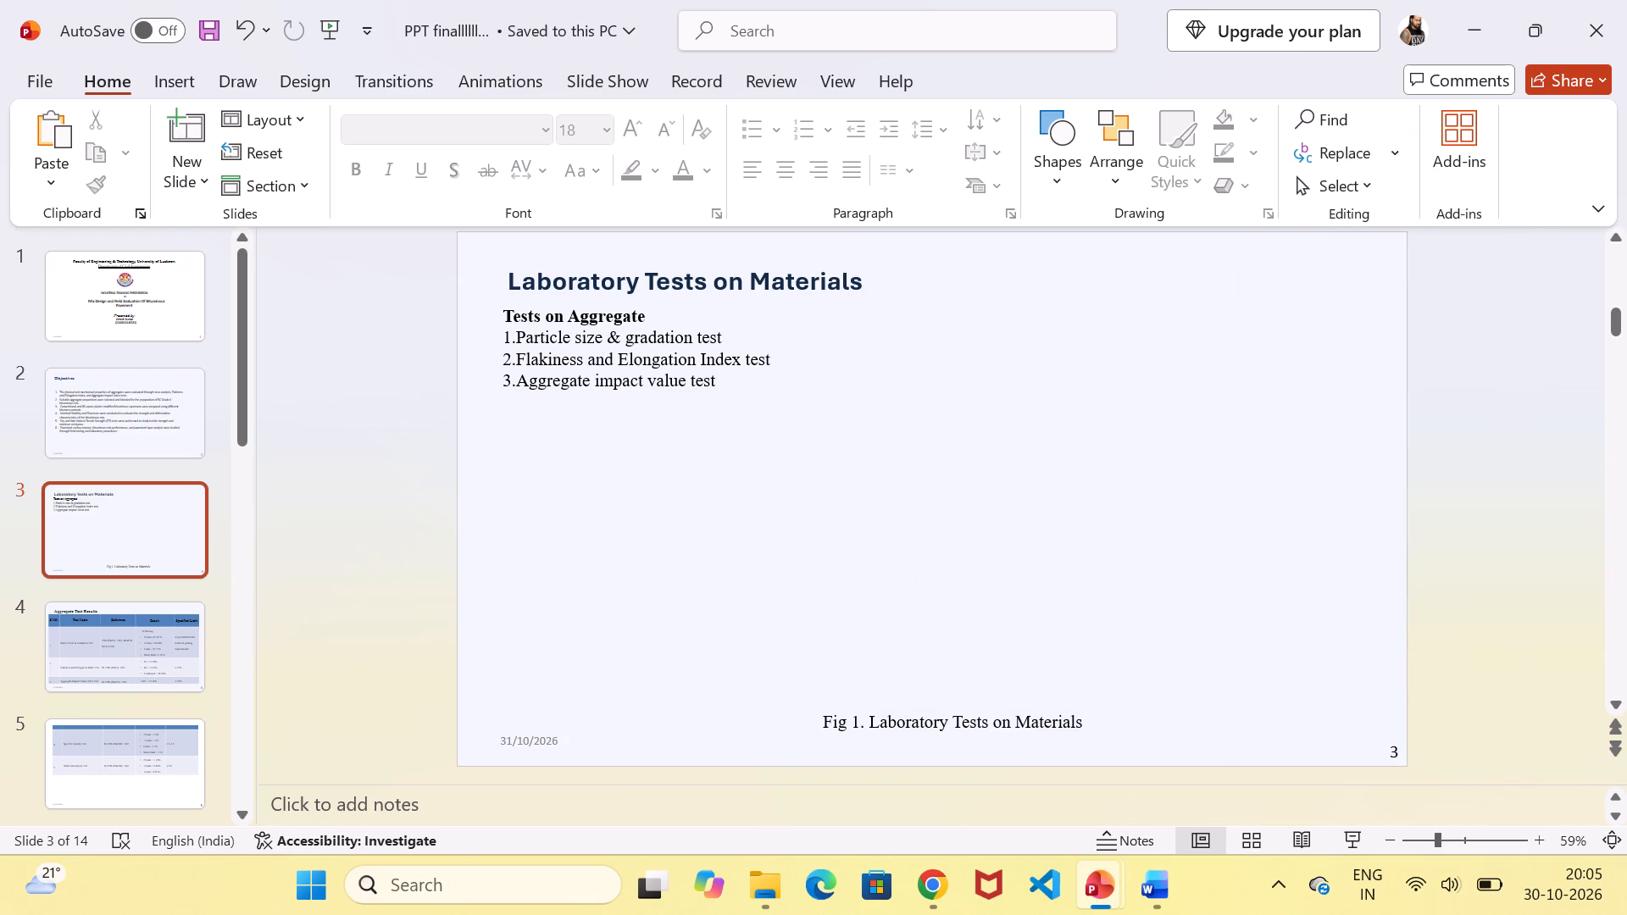
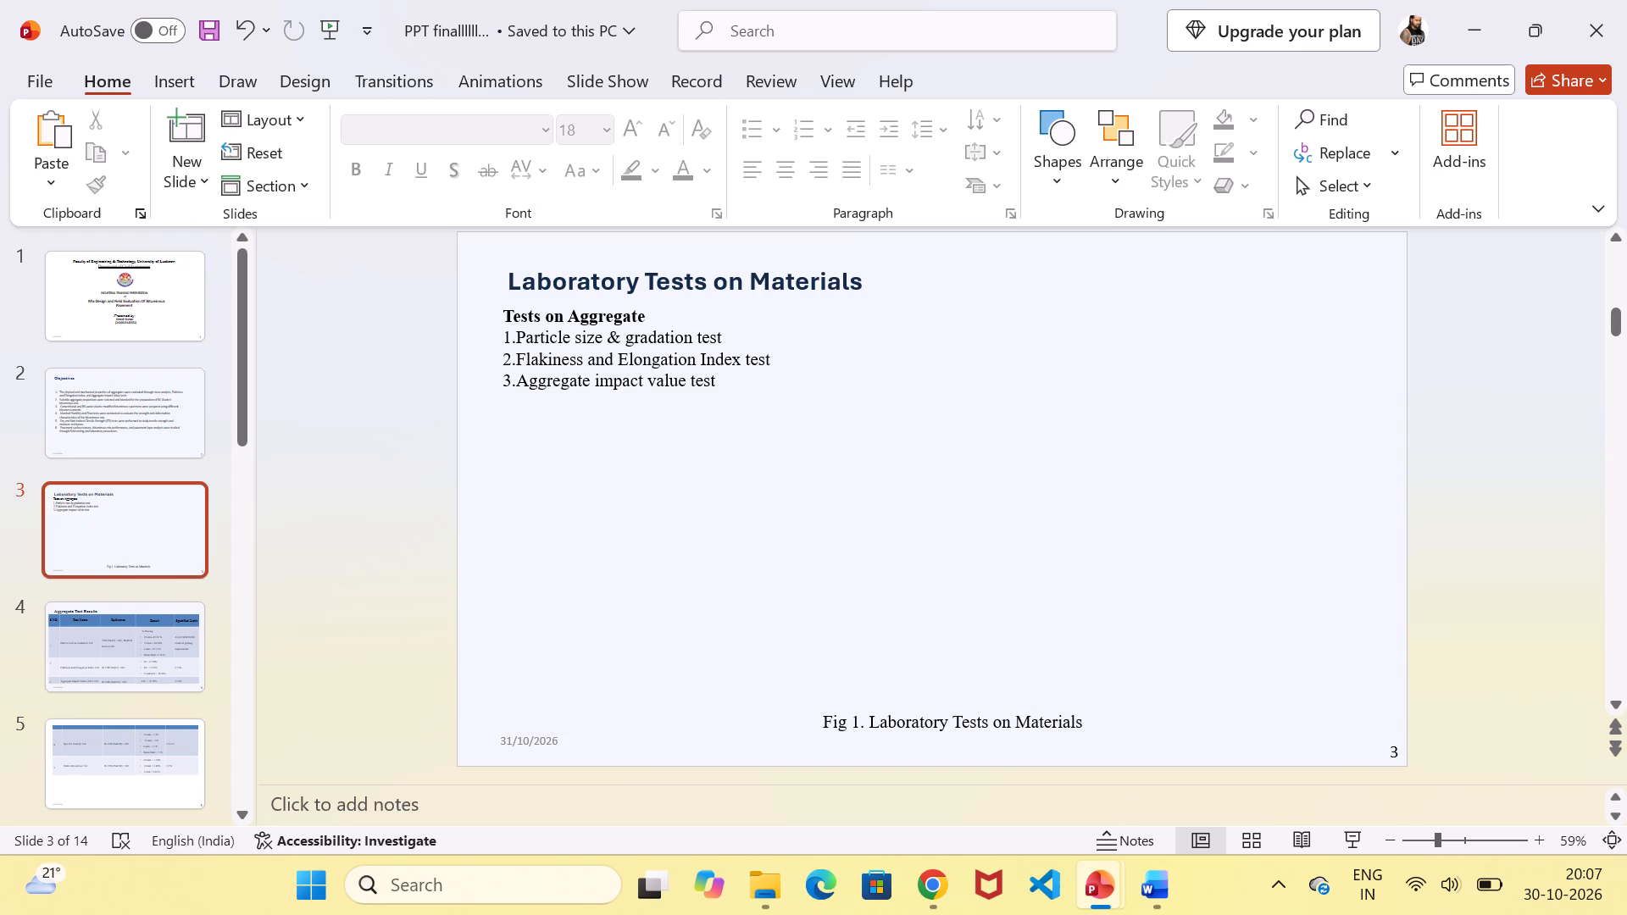
Review slides 2 to 7, from Objectives through the aggregate and bitumen test results tables, for content still needing revision.
left_click(117, 661)
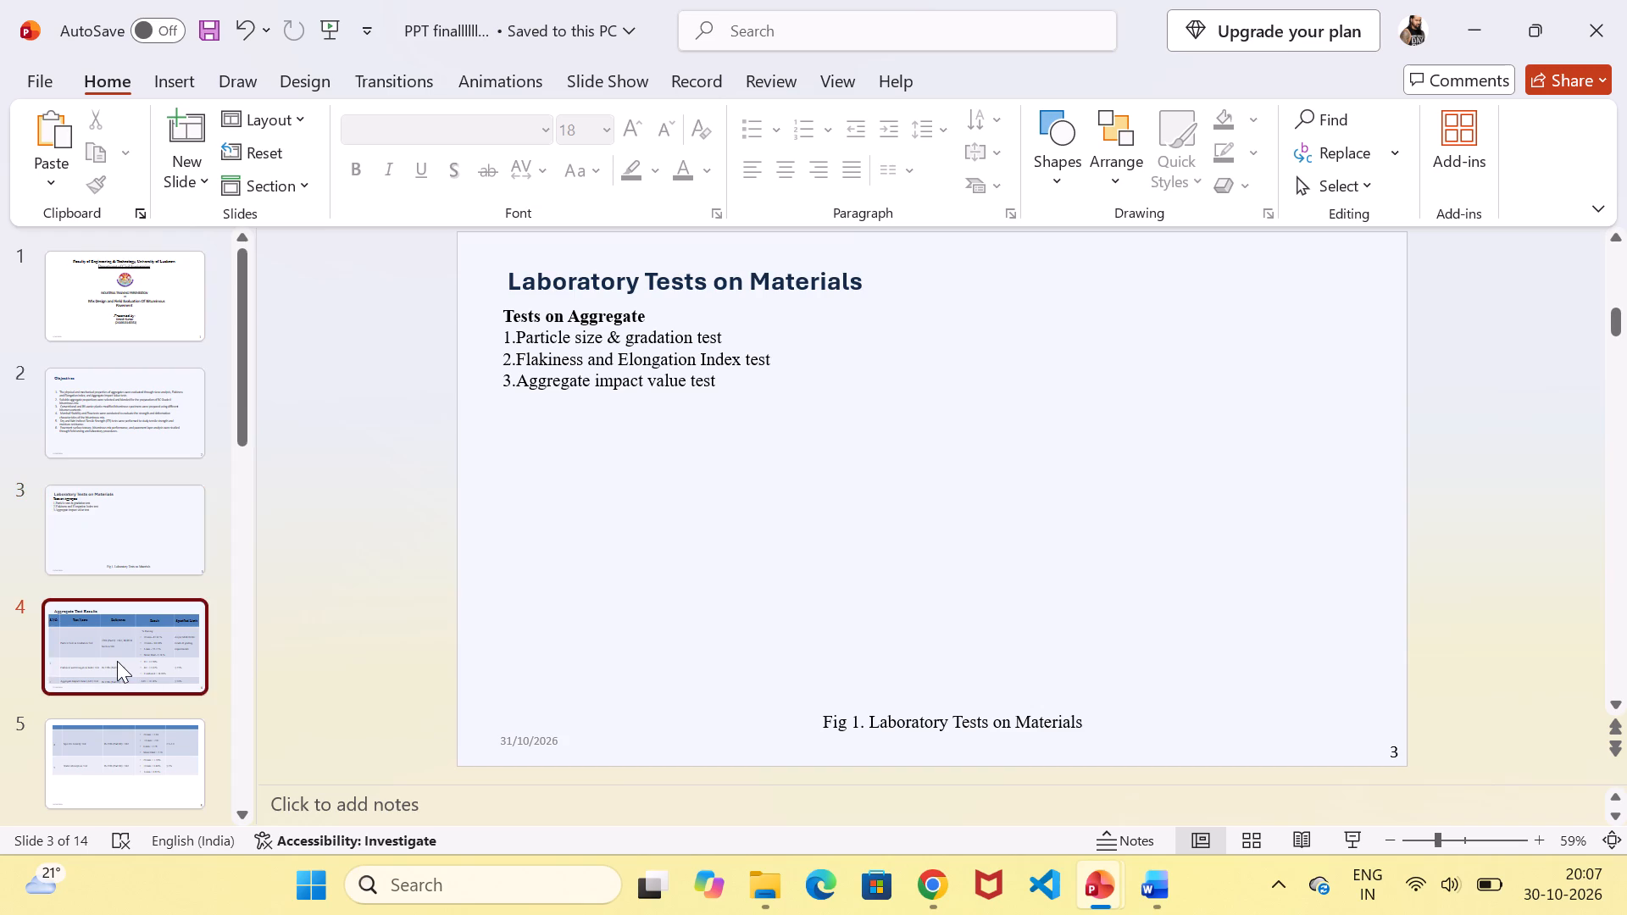
left_click(96, 496)
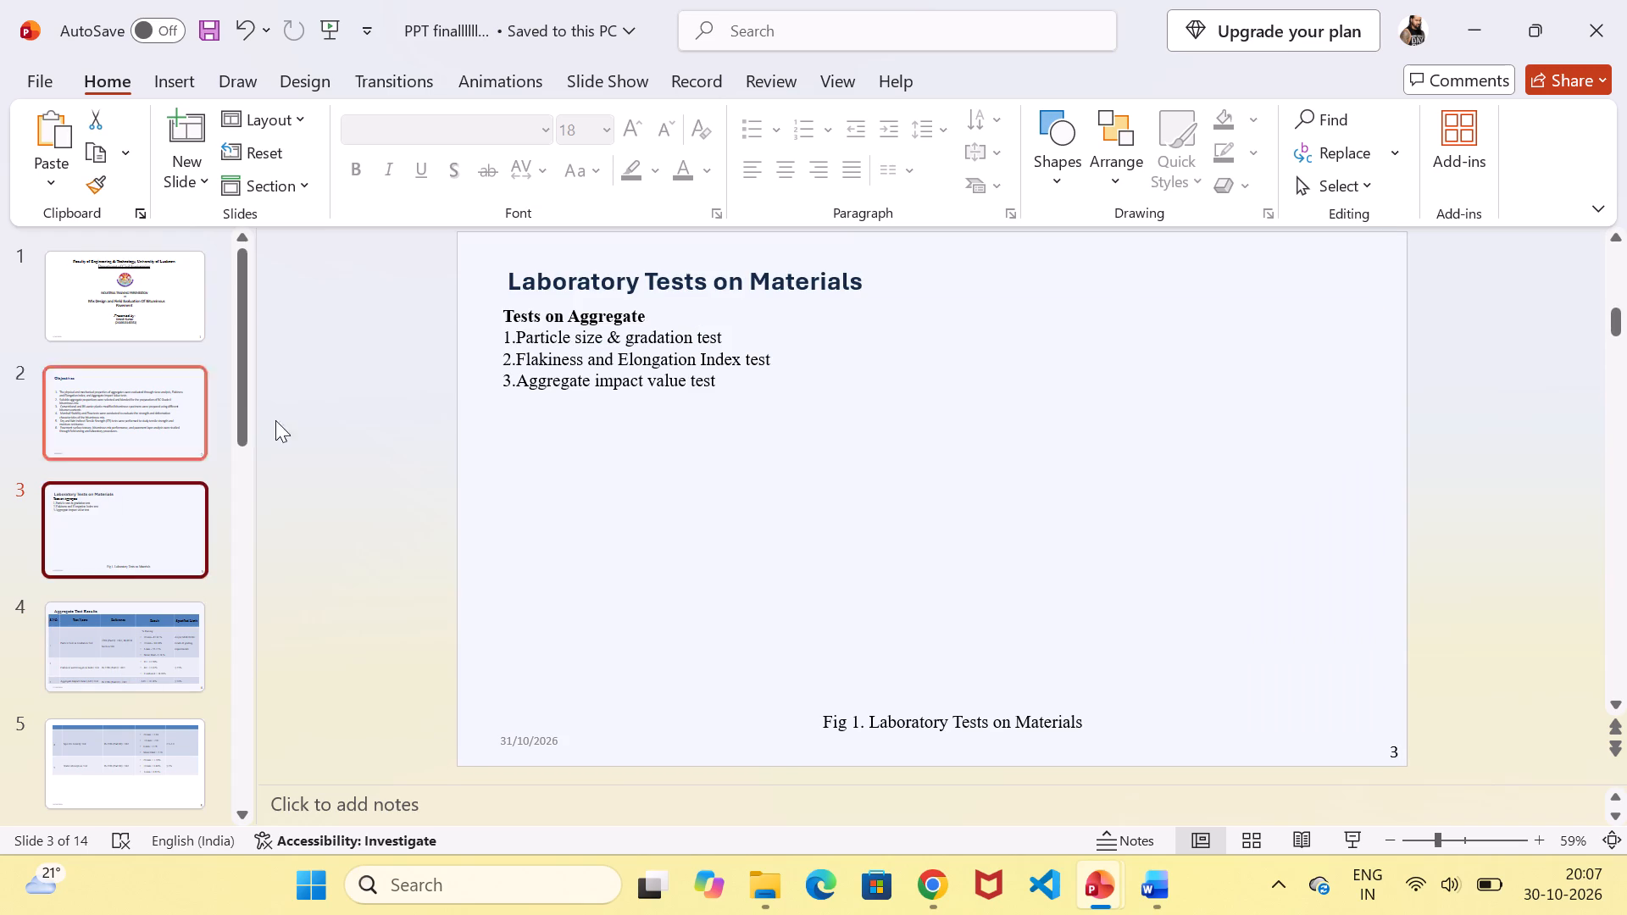
left_click(137, 374)
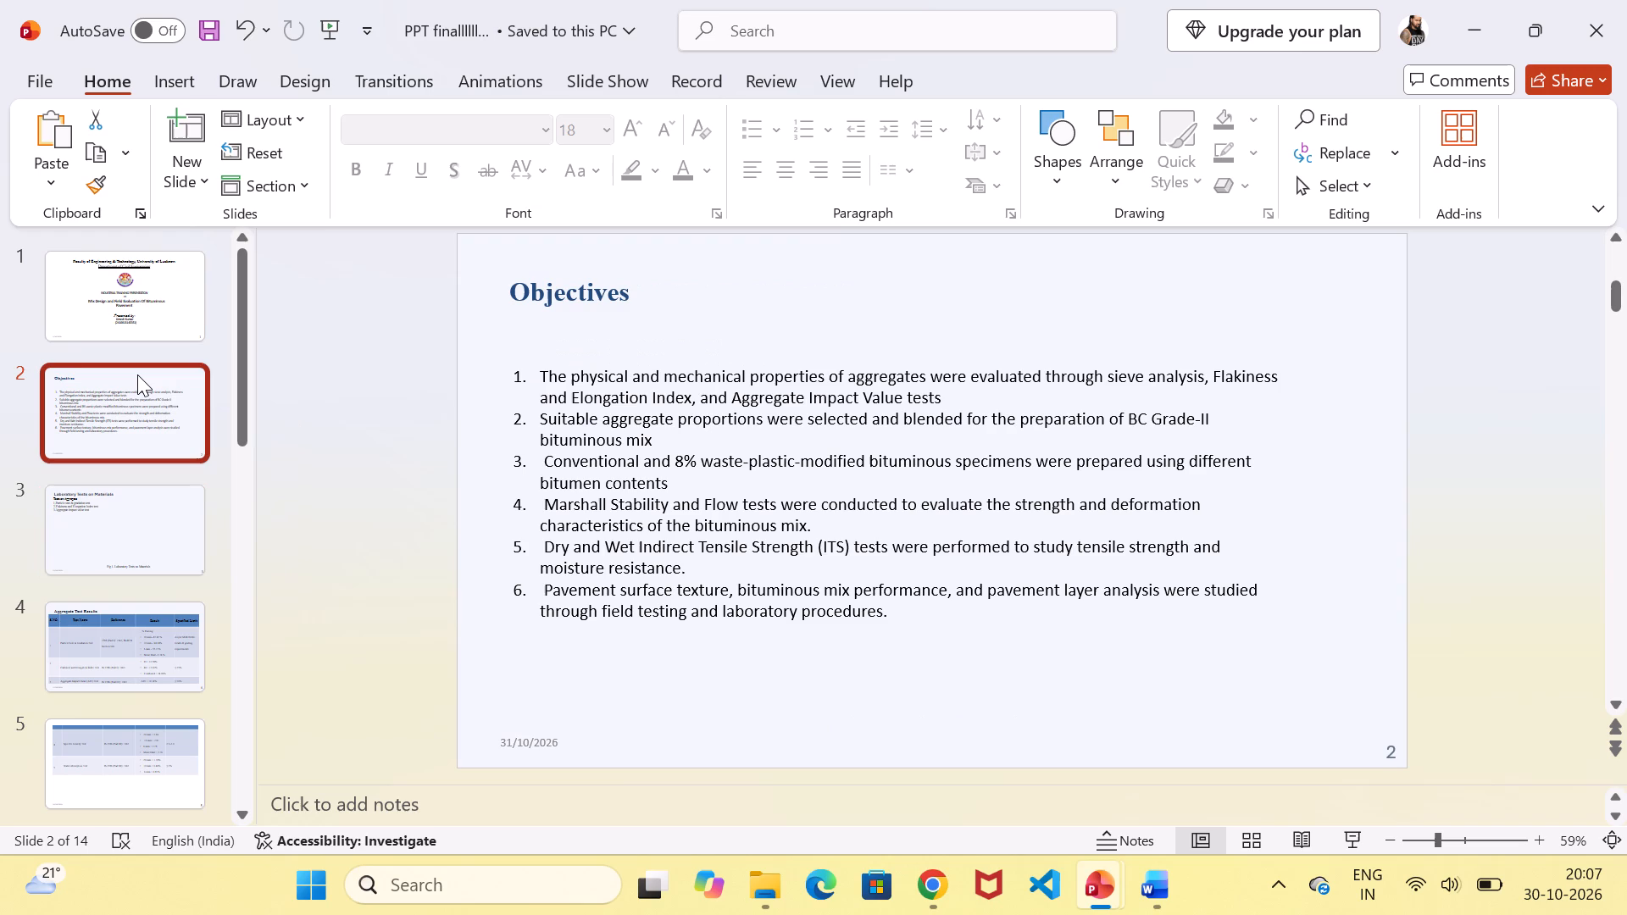
left_click(115, 503)
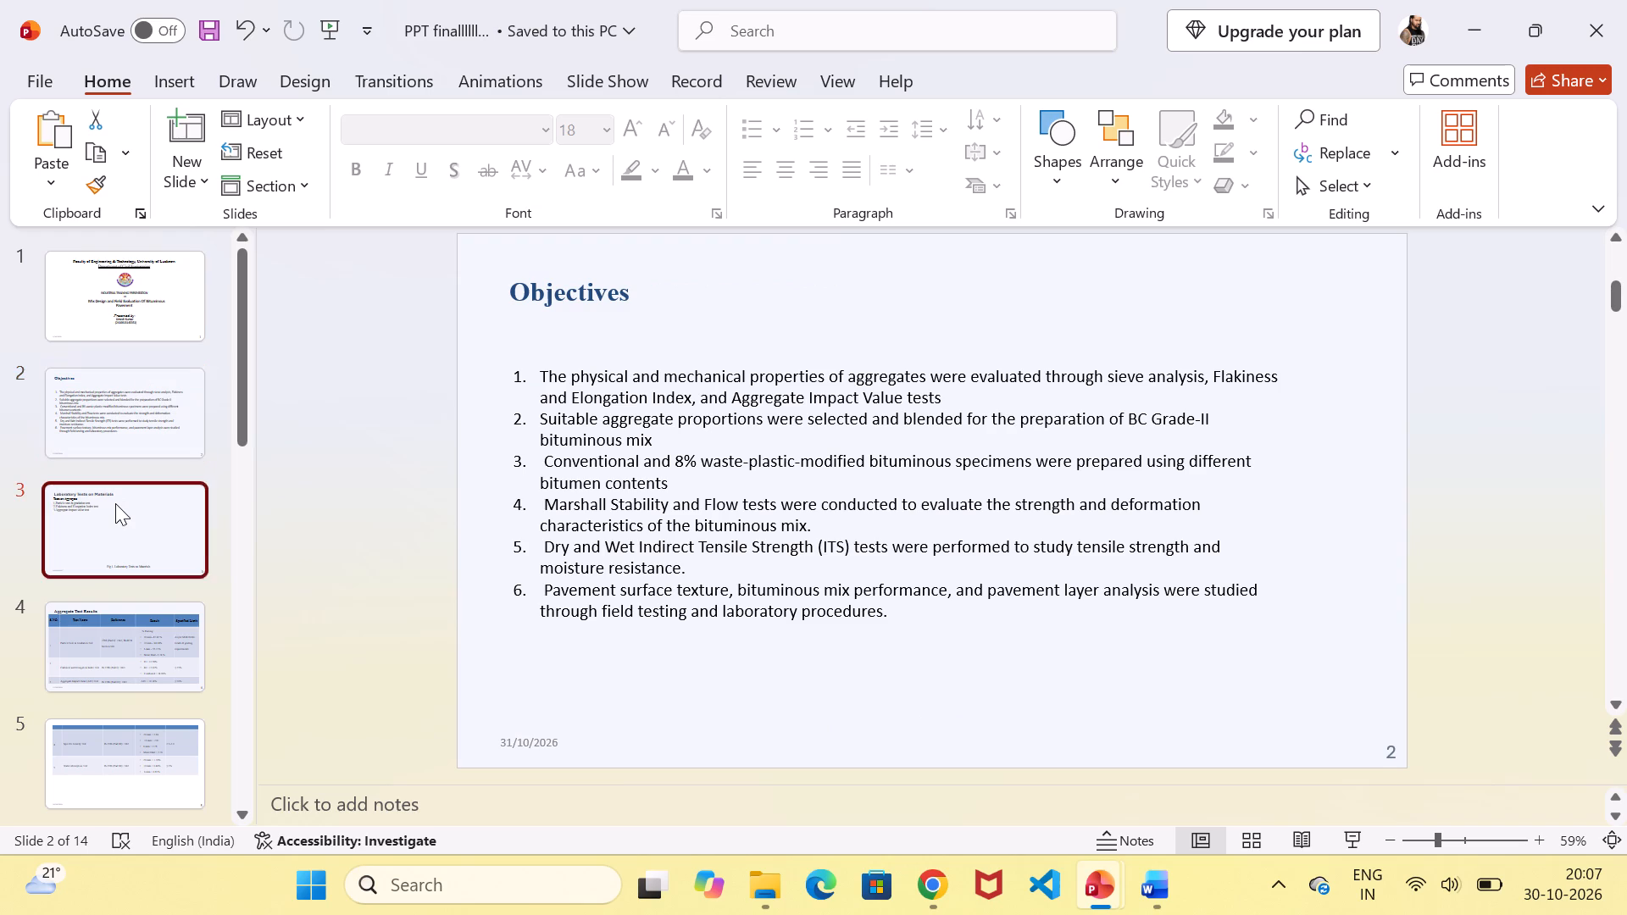
left_click(175, 624)
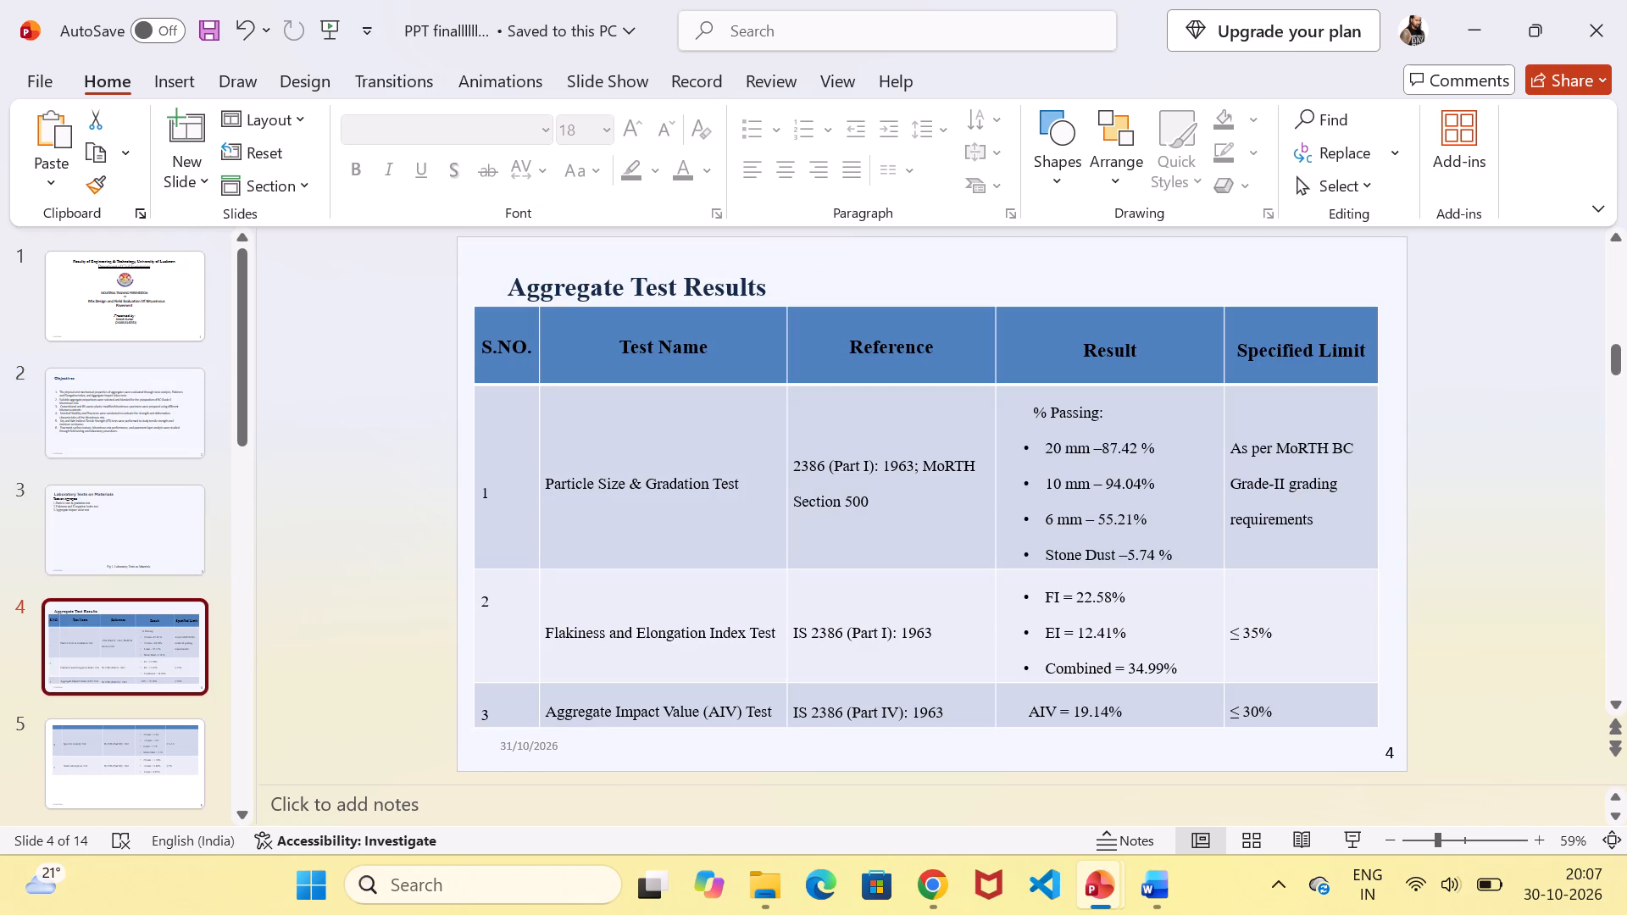
left_click(151, 757)
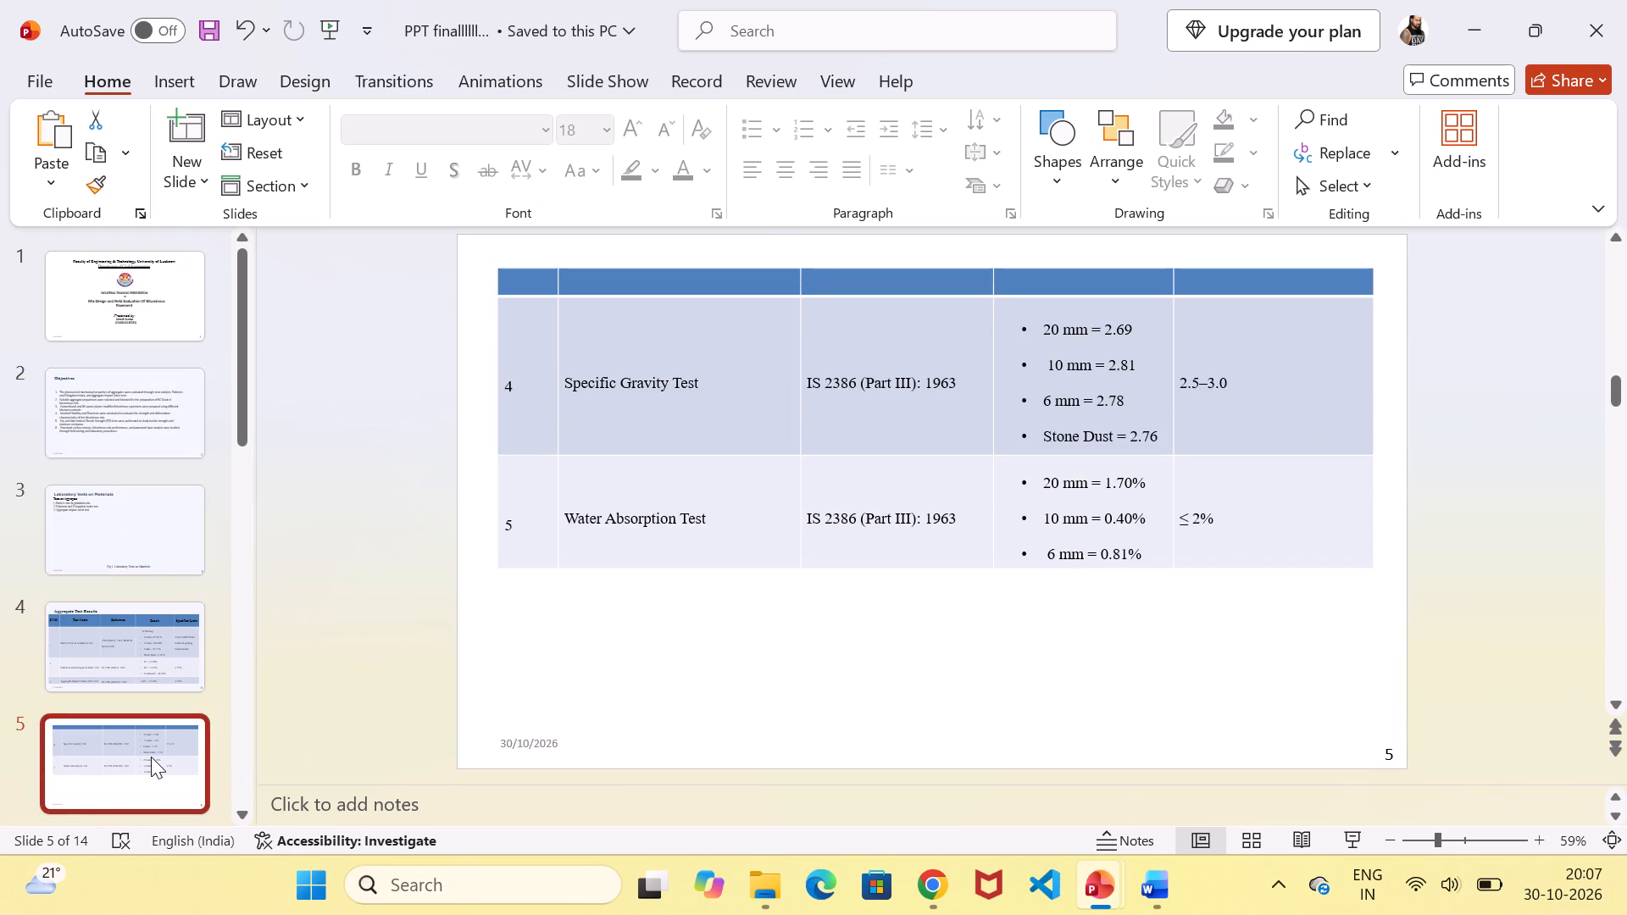
scroll(151, 757, "down", 1)
left_click(151, 757)
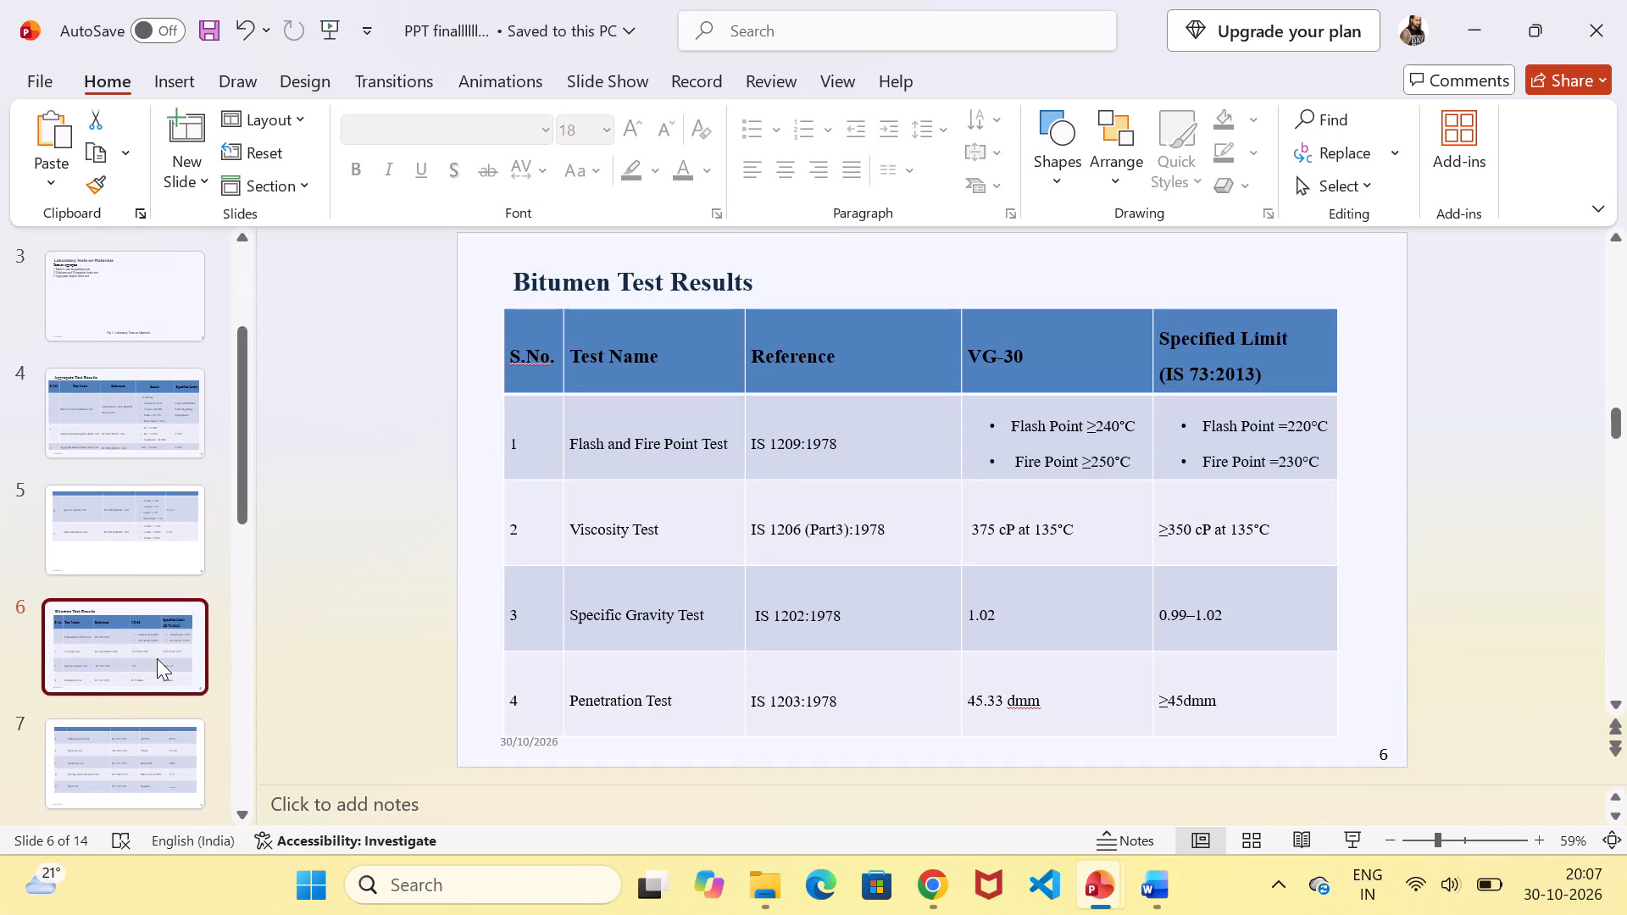
scroll(157, 658, "down", 1)
left_click(157, 658)
scroll(157, 658, "down", 1)
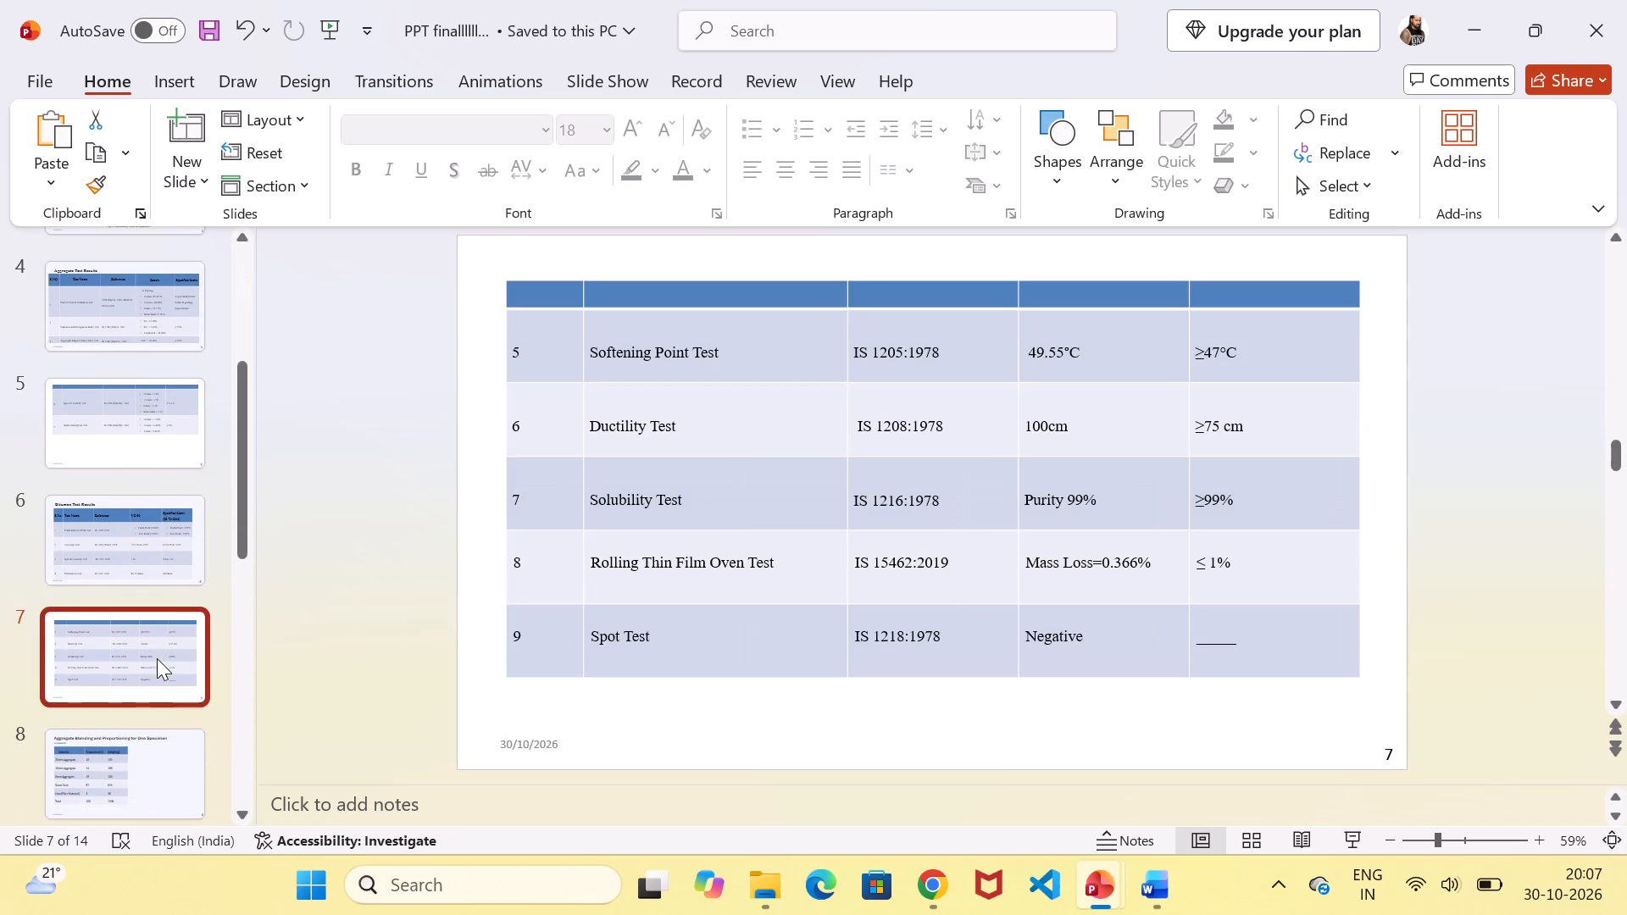
scroll(157, 658, "down", 1)
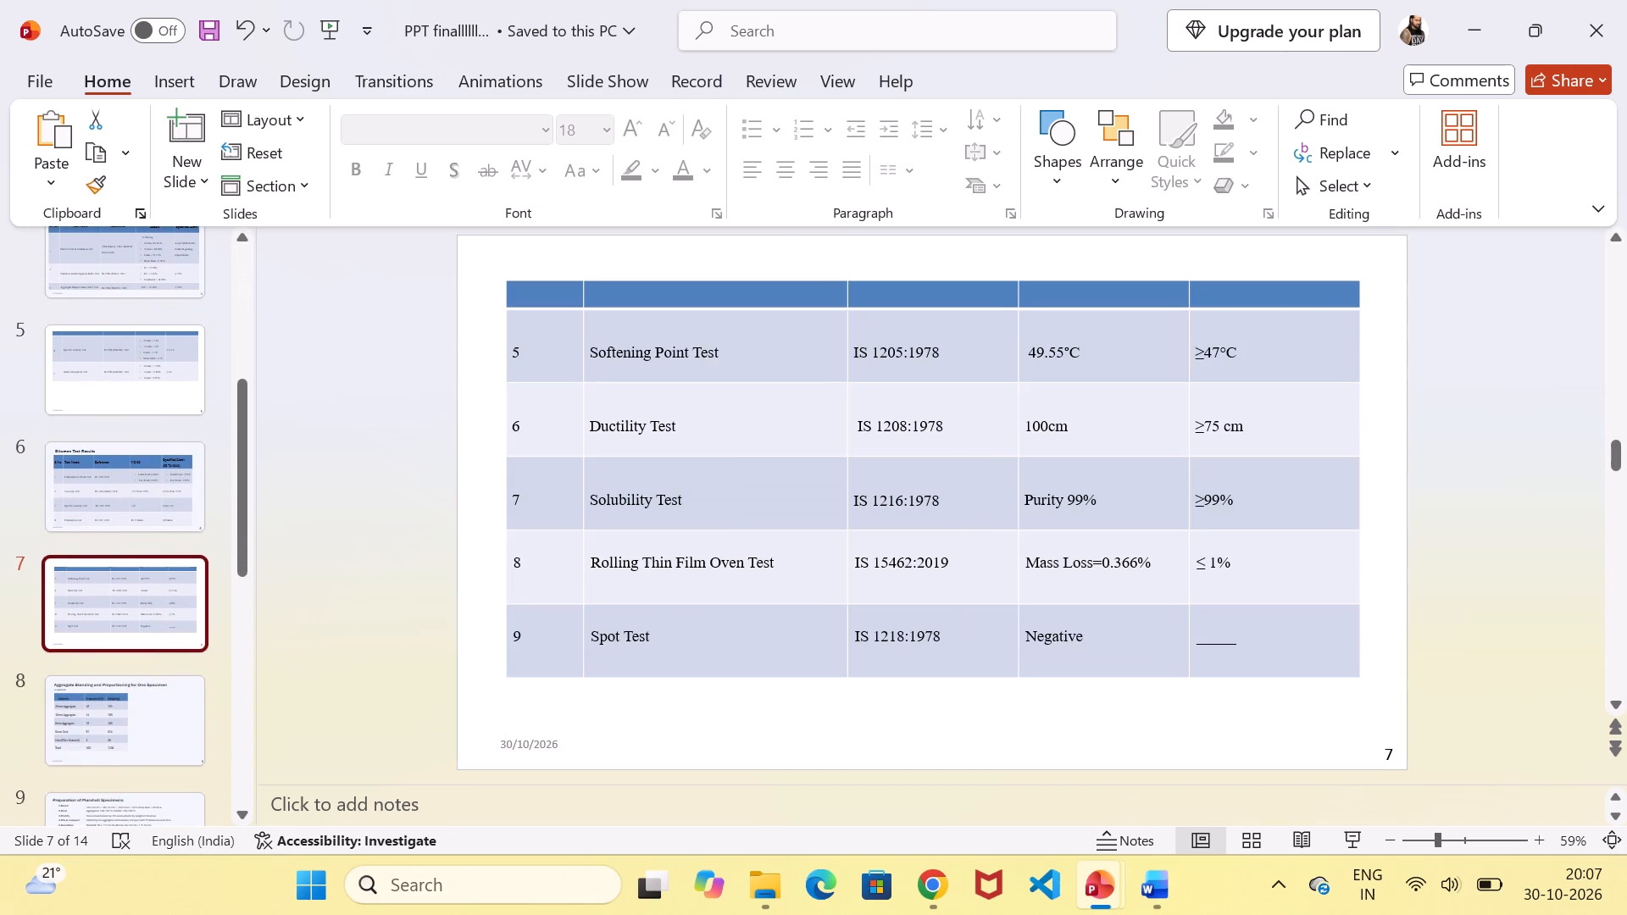
scroll(609, 455, "up", 1)
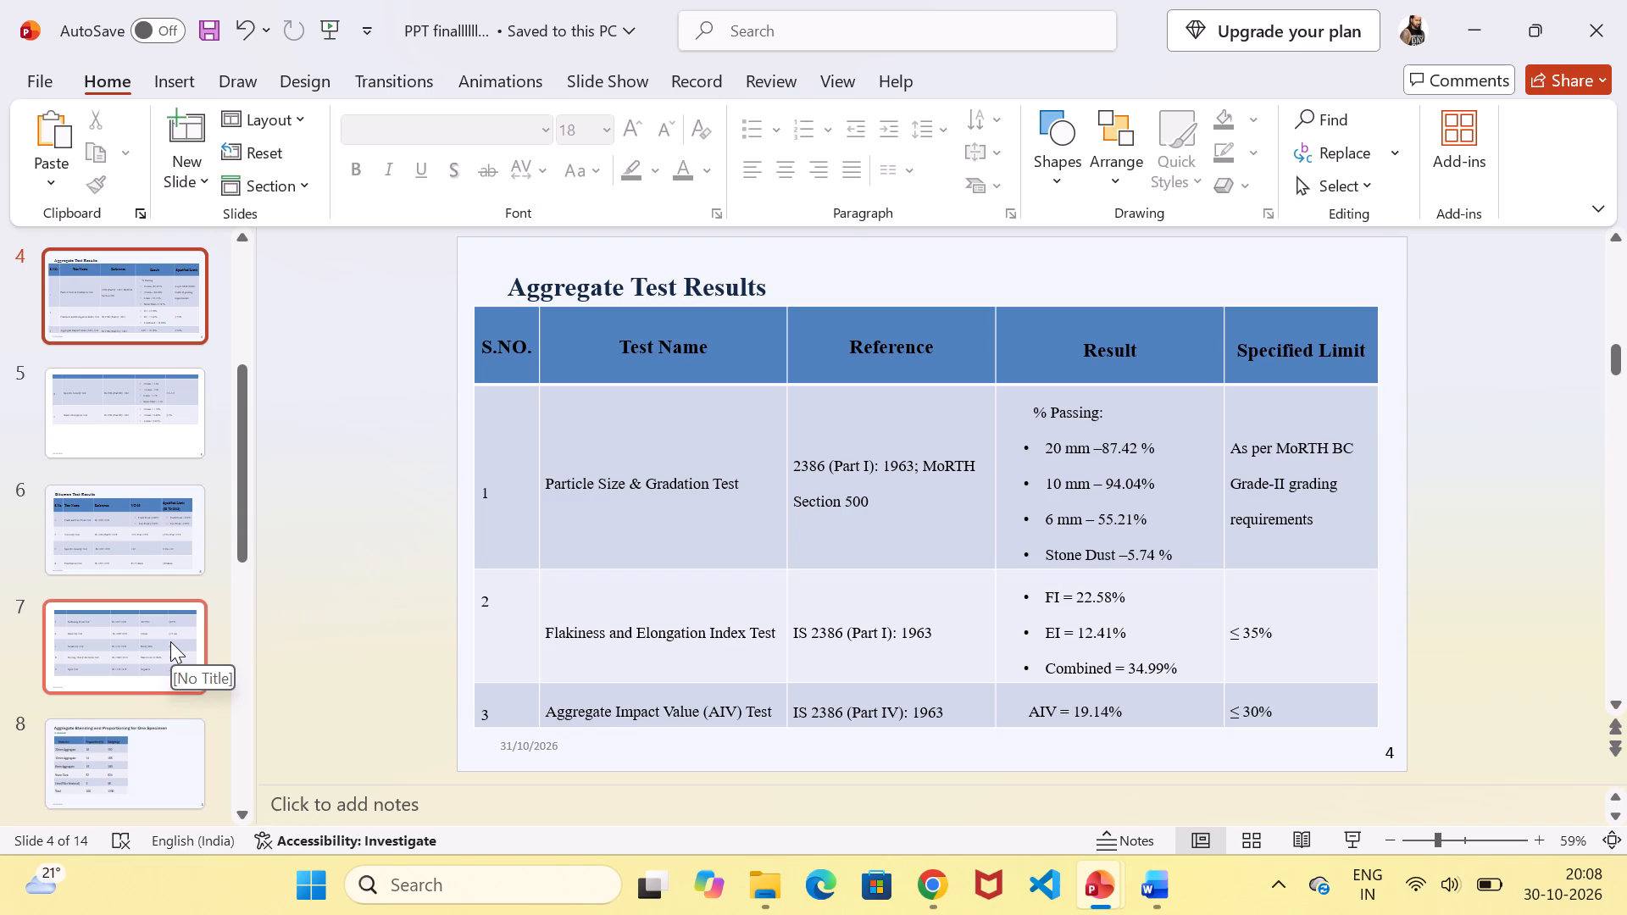
Re-examine the Aggregate Test Results tables on slides 4 and 5 and the Bitumen Test Results table on slide 6.
left_click(133, 503)
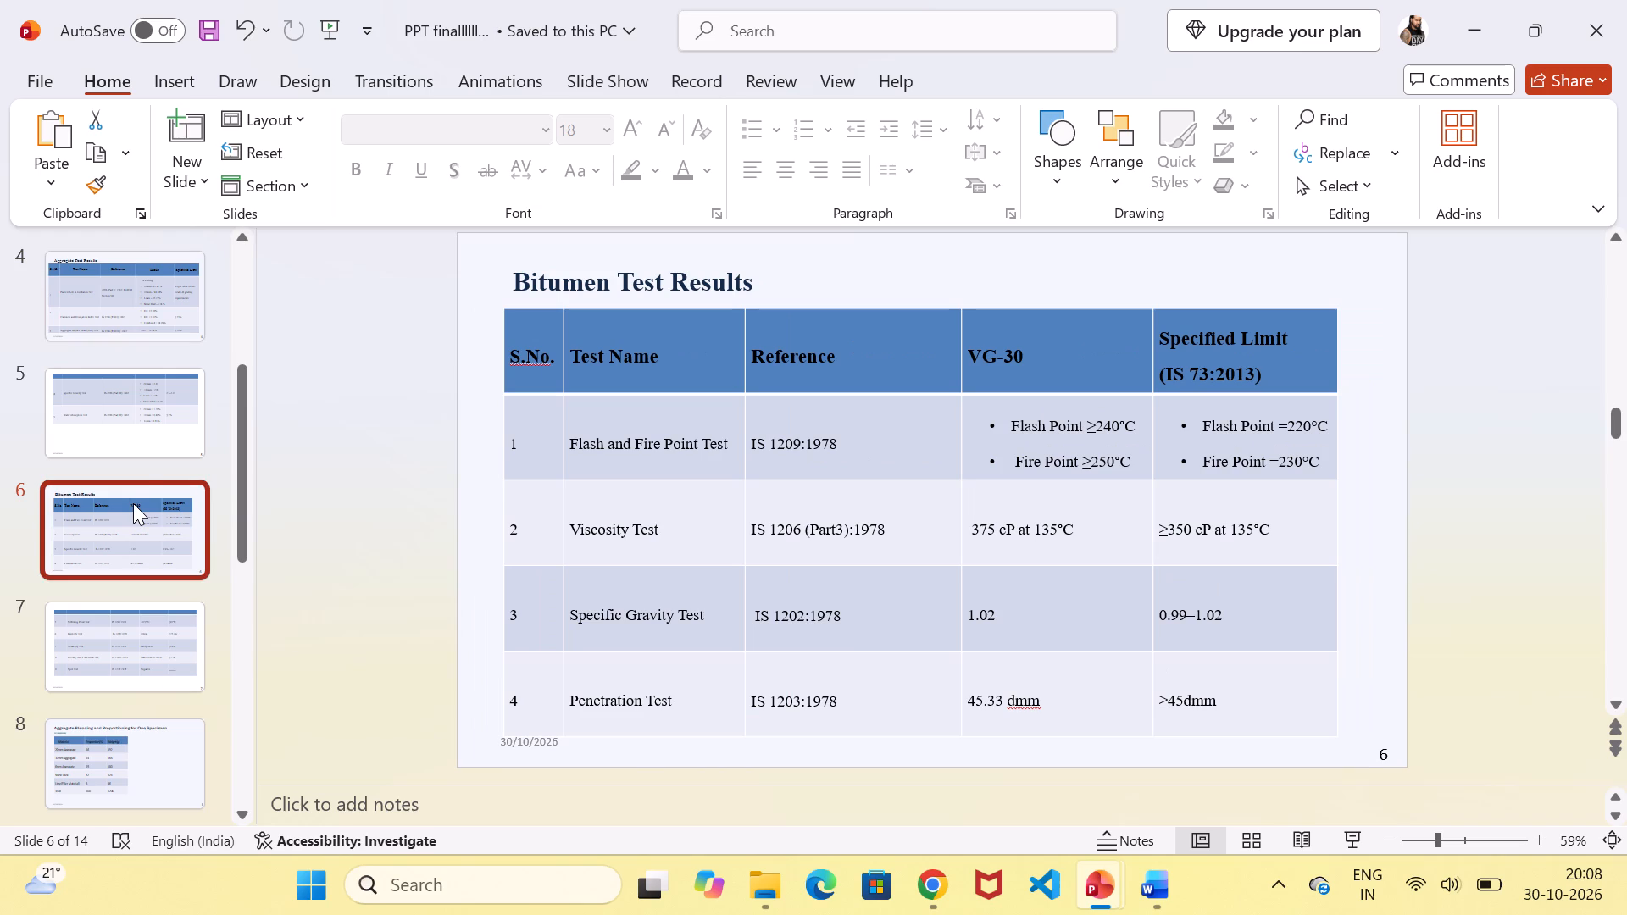
left_click(149, 435)
left_click(153, 534)
left_click(149, 435)
scroll(149, 435, "up", 1)
left_click(149, 417)
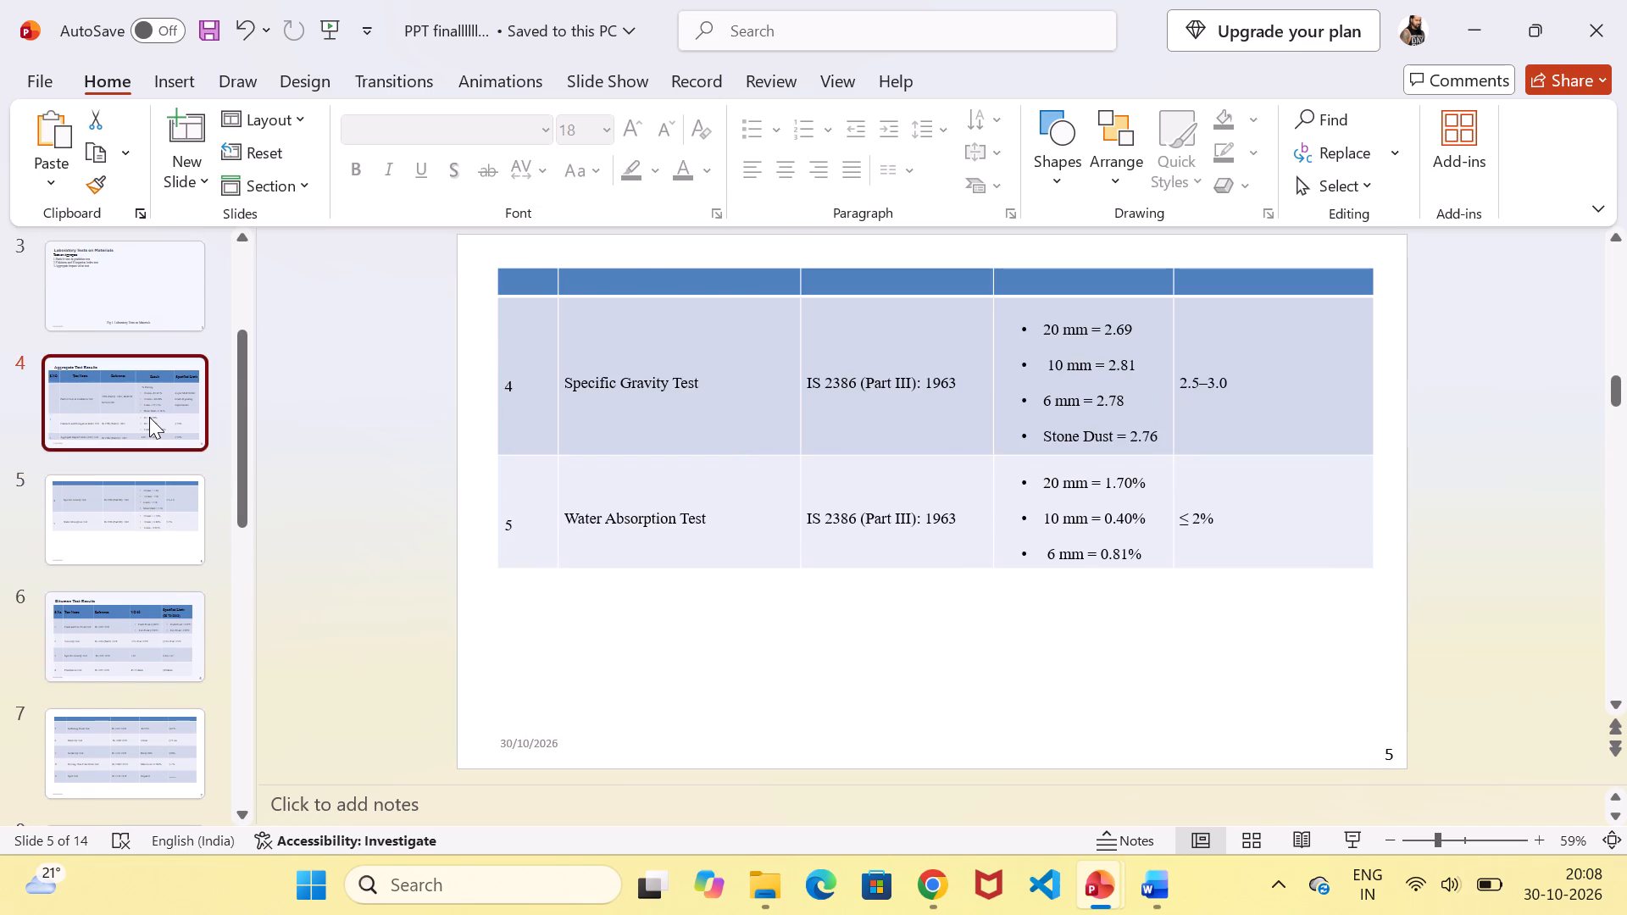
left_click(147, 522)
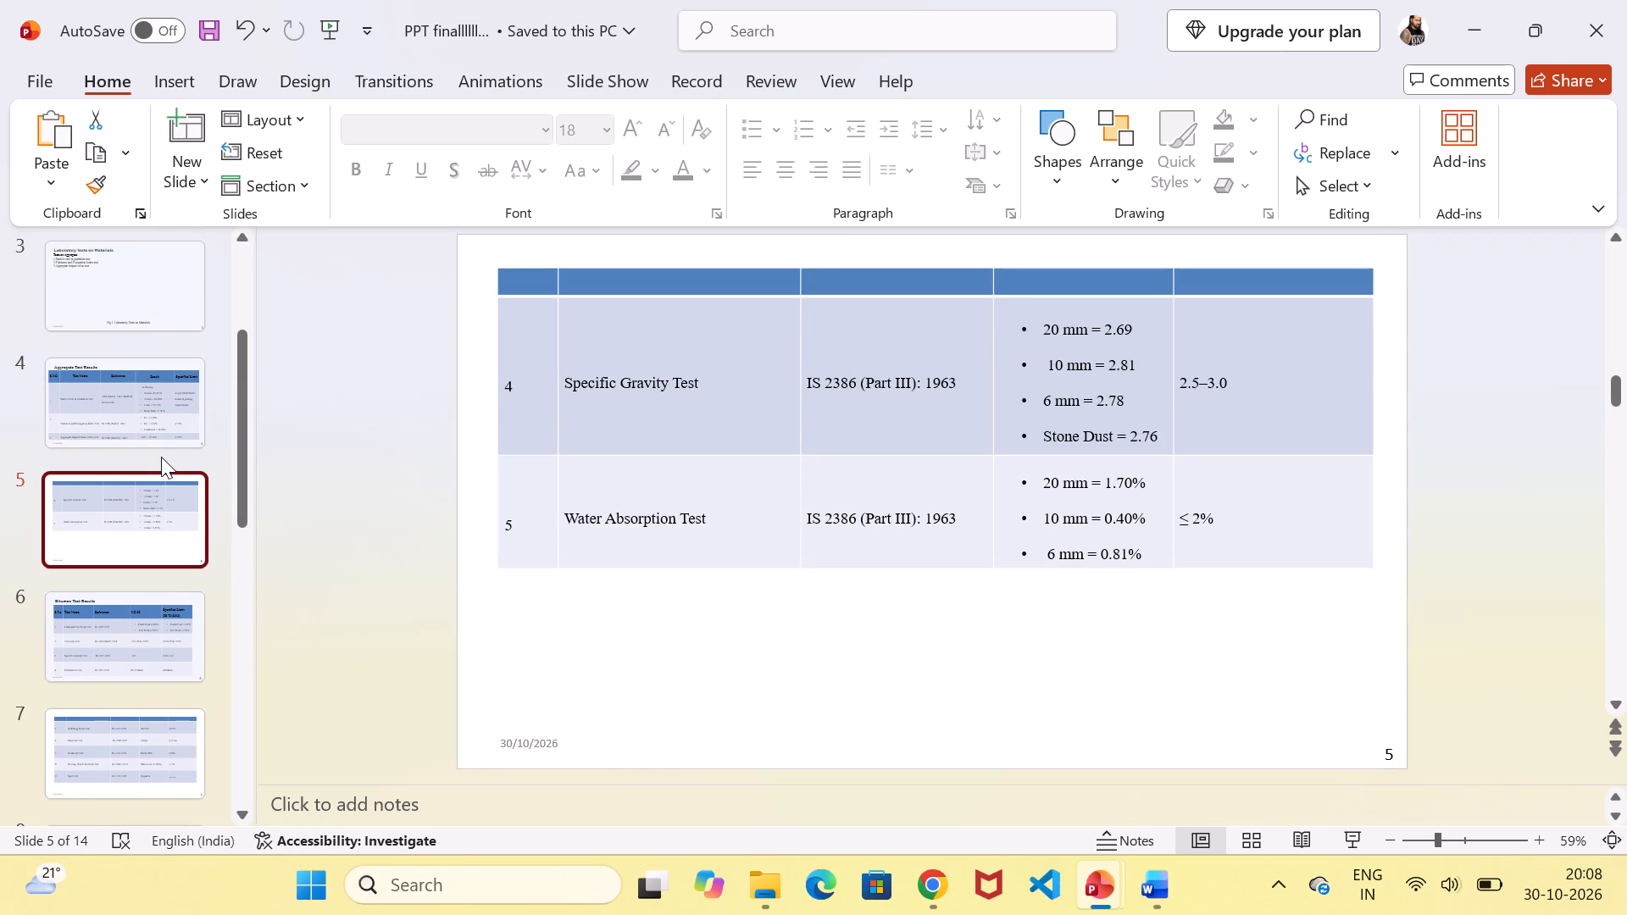
left_click(170, 384)
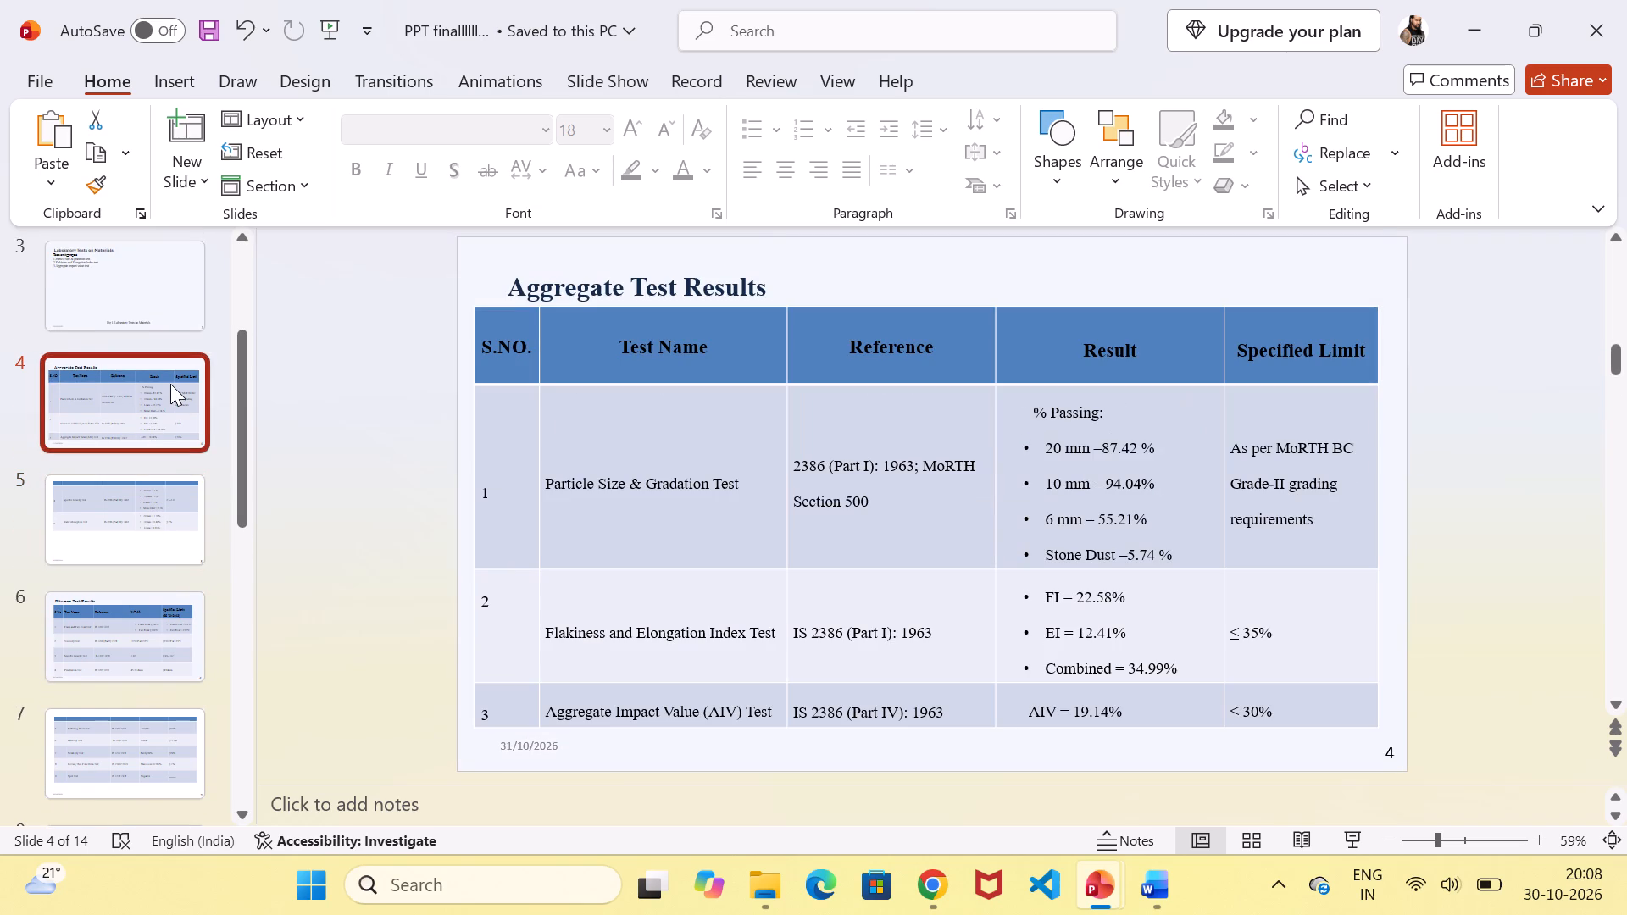
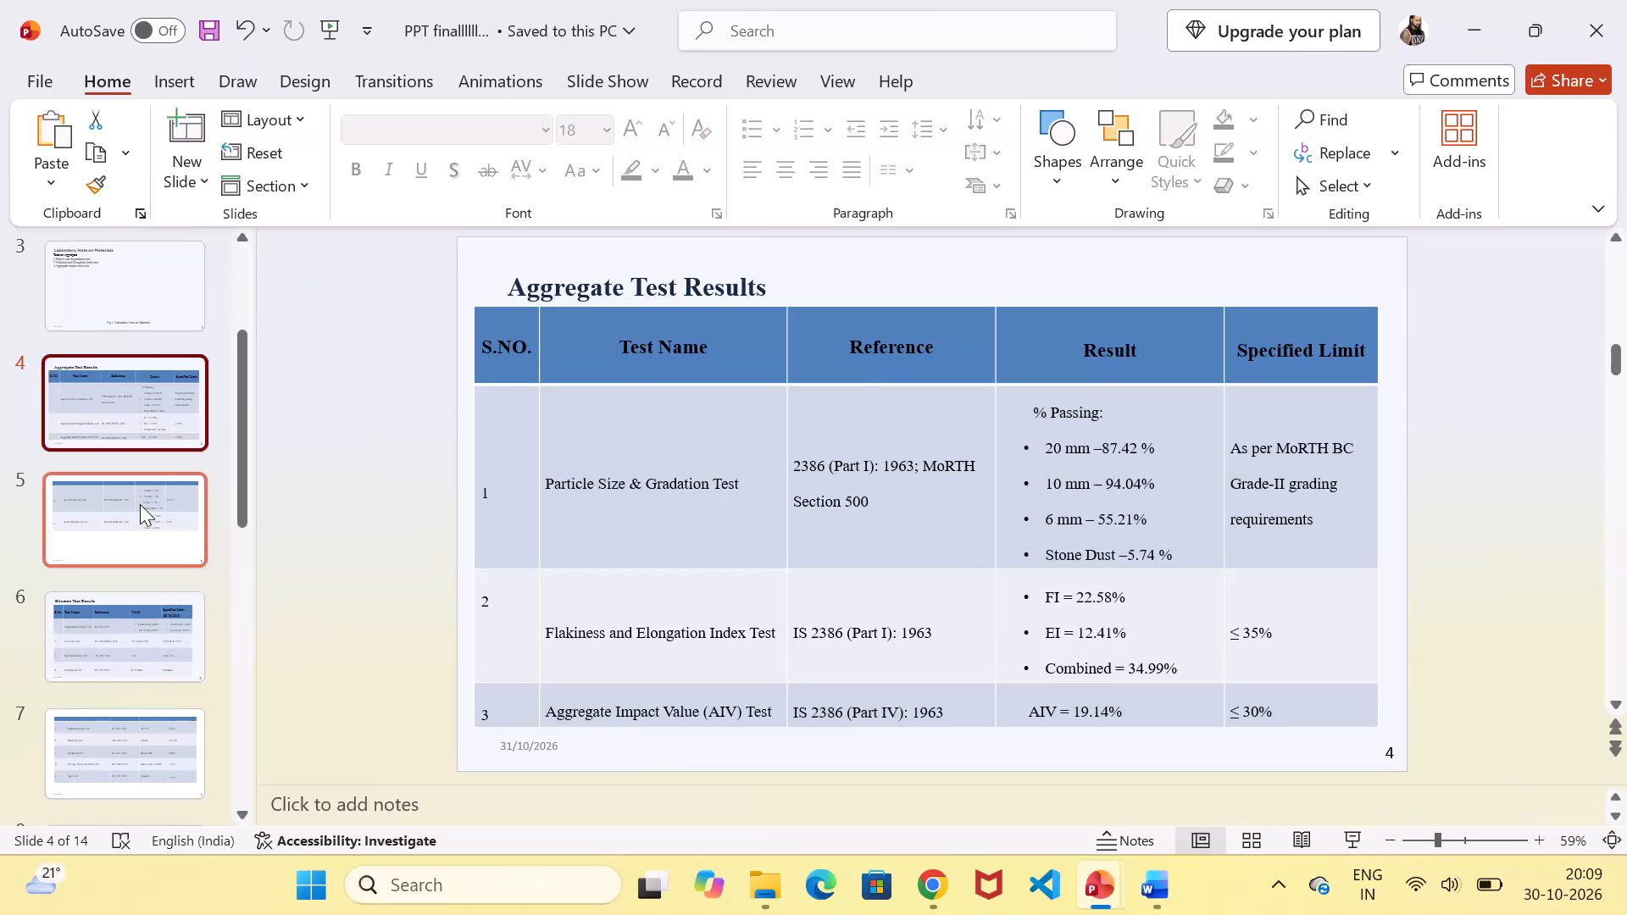
Compare the aggregate test tables on slides 4 and 5 with the Bitumen Test Results table on slide 6.
left_click(140, 504)
left_click(123, 387)
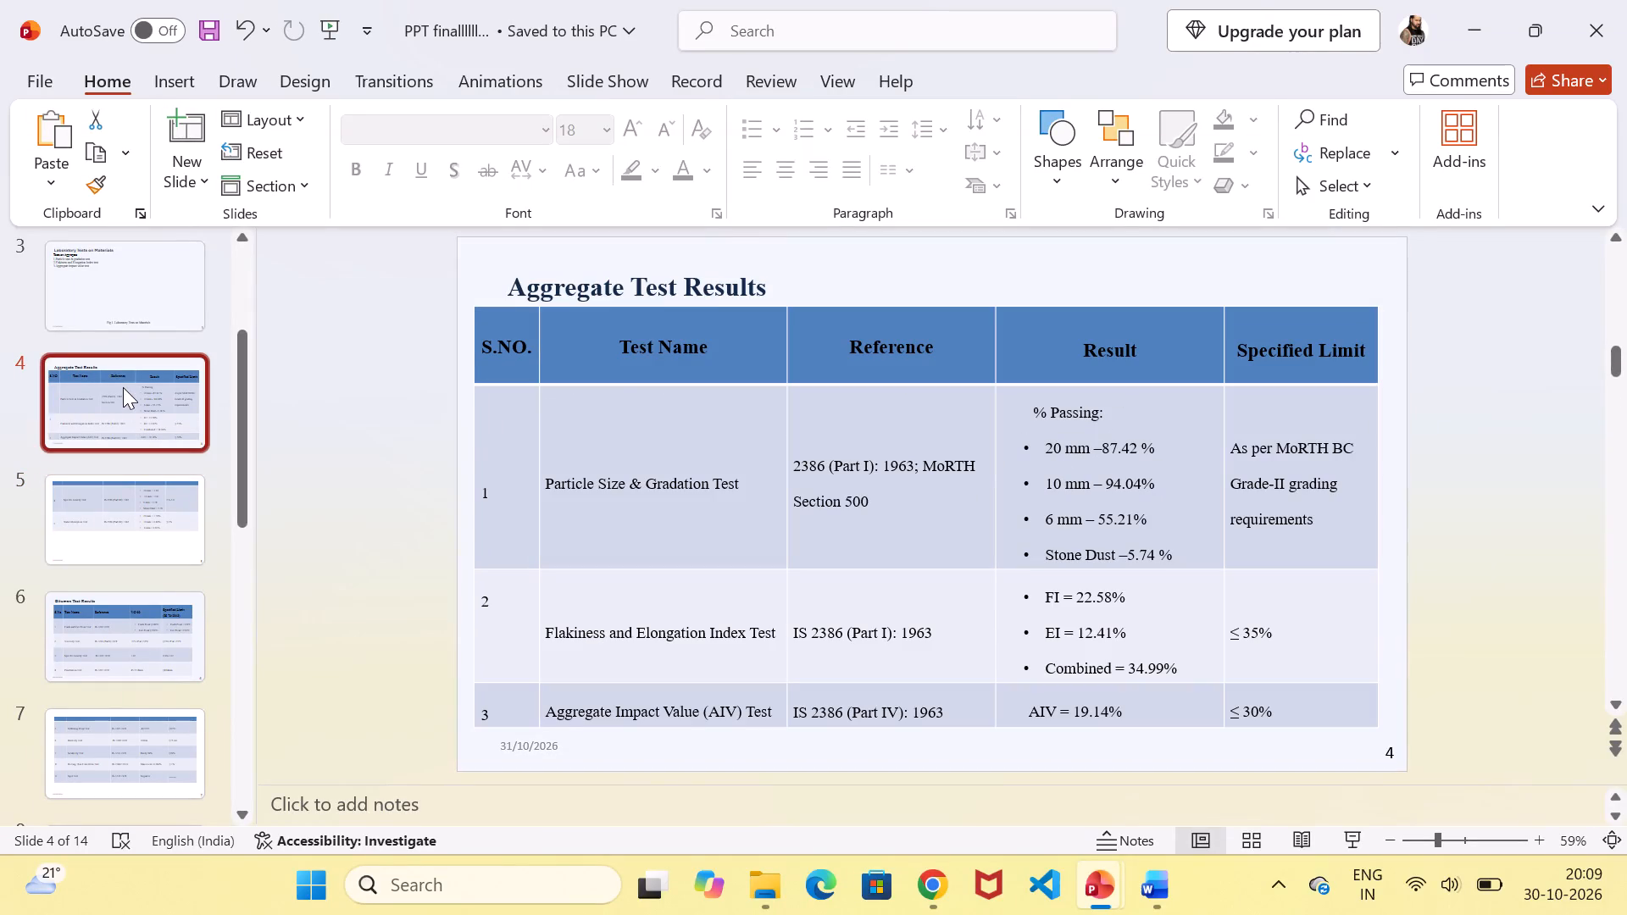
left_click(148, 569)
left_click(148, 502)
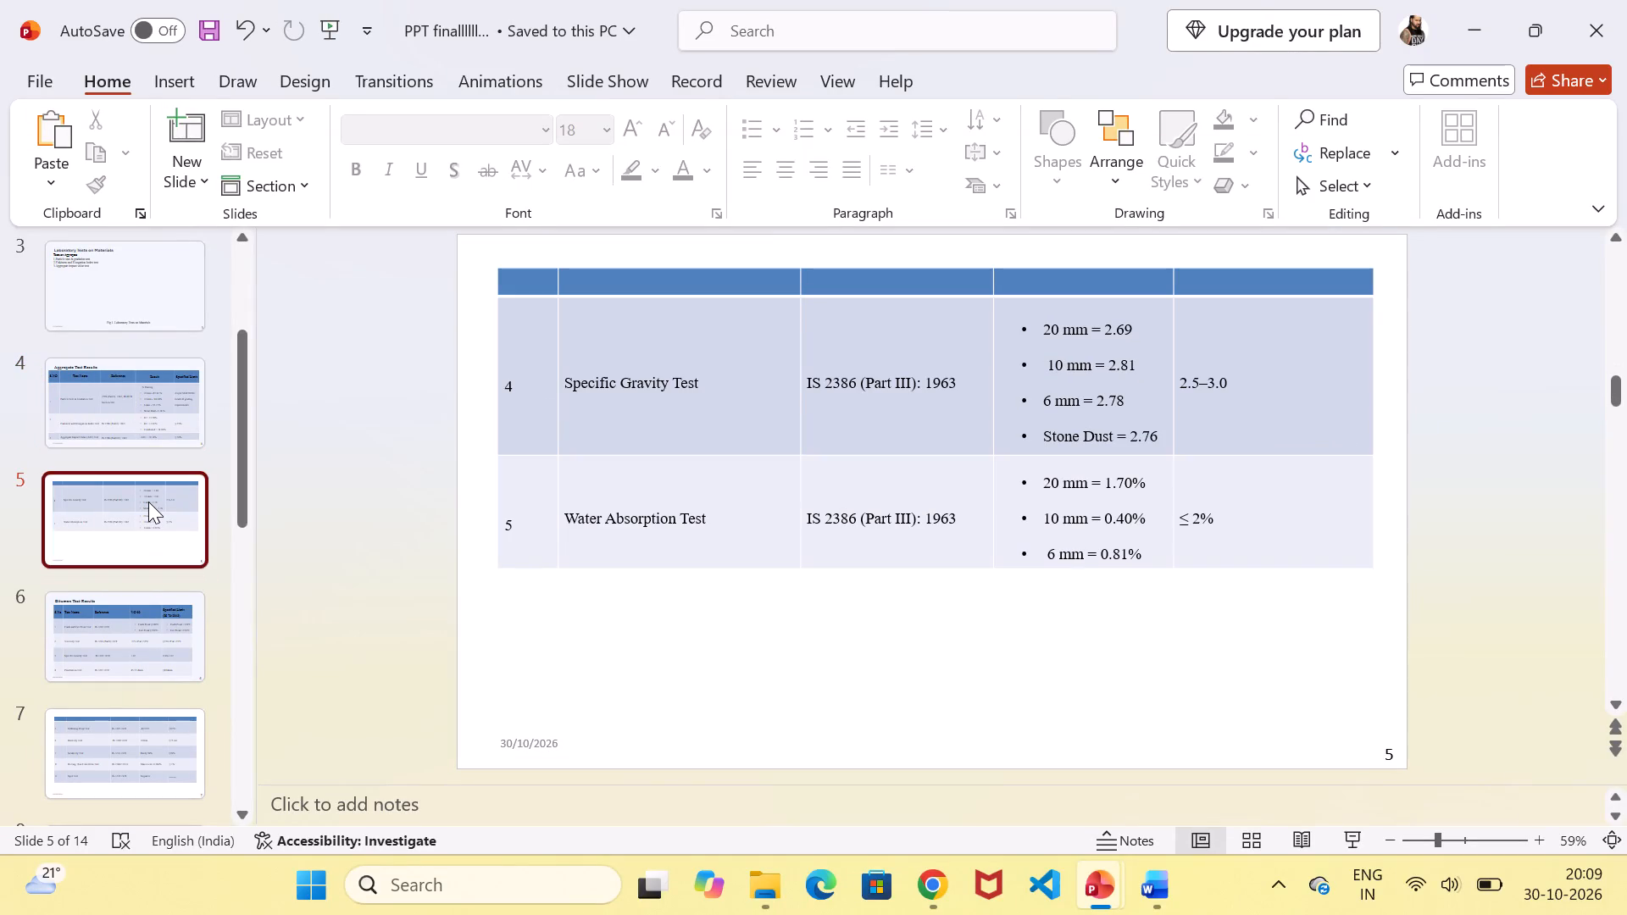
scroll(148, 502, "up", 2)
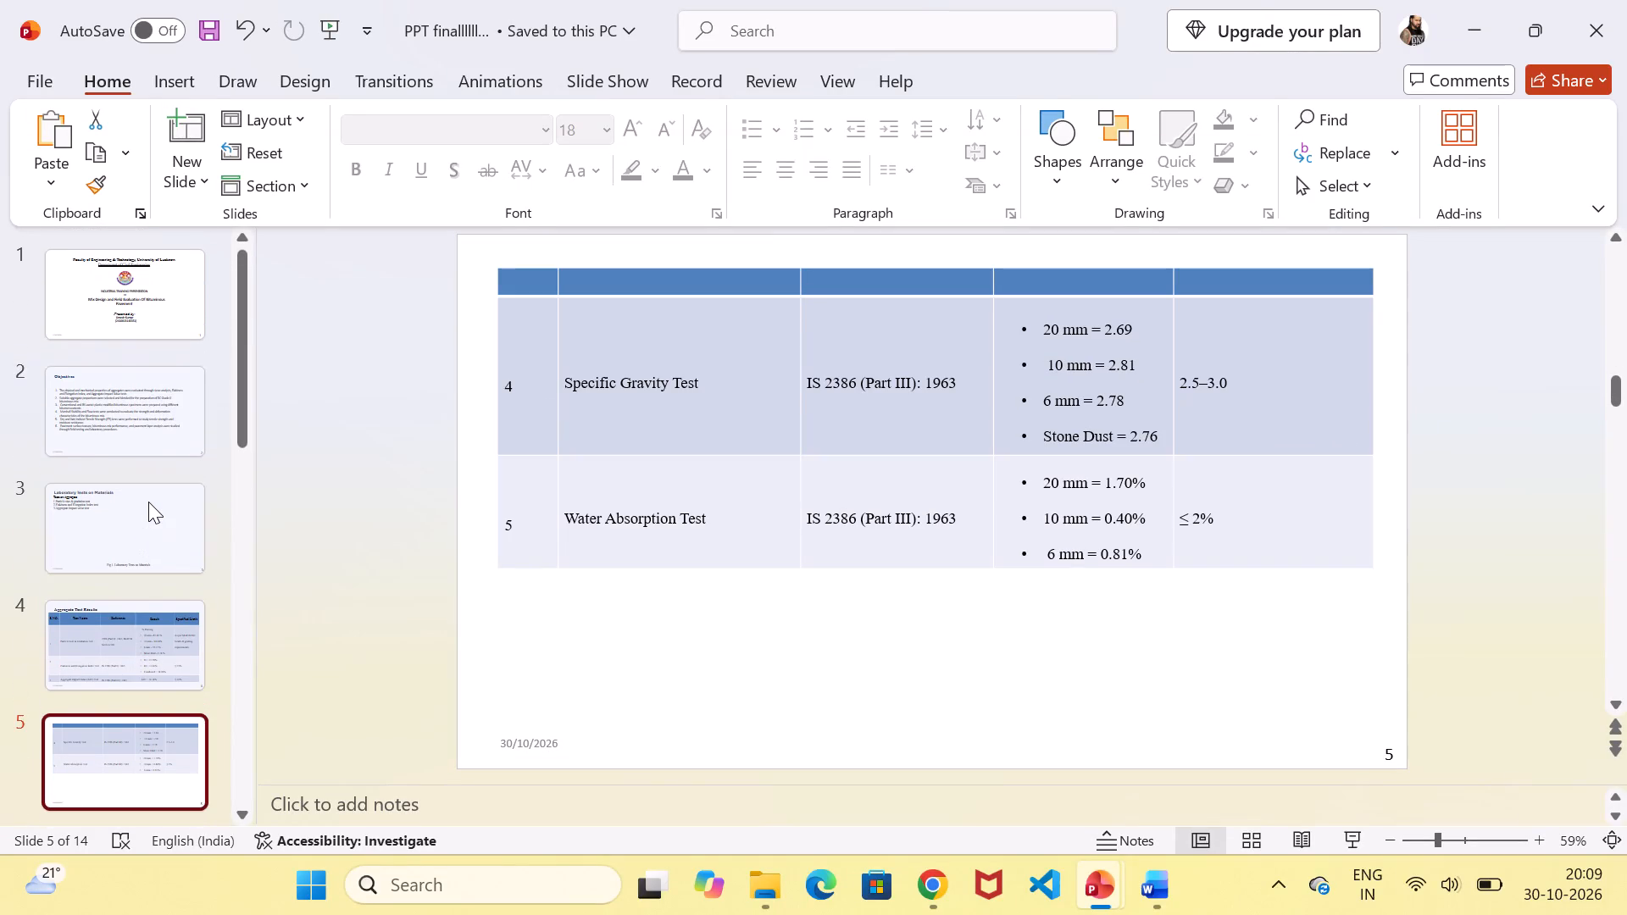
scroll(148, 502, "up", 1)
scroll(148, 502, "down", 2)
left_click(148, 502)
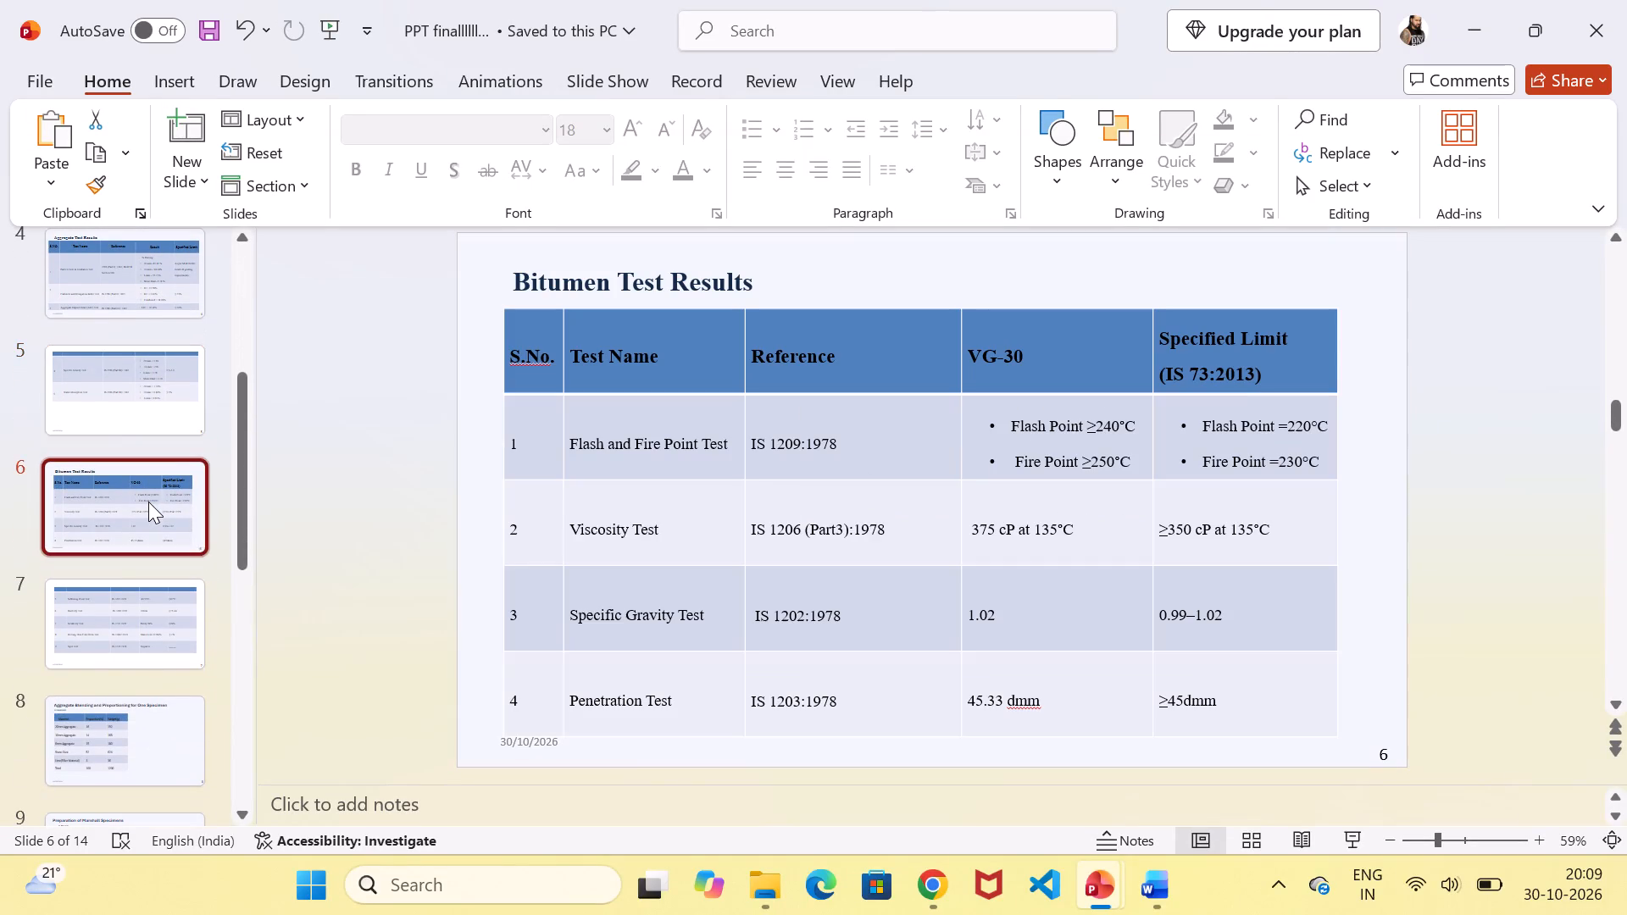
scroll(148, 502, "up", 4)
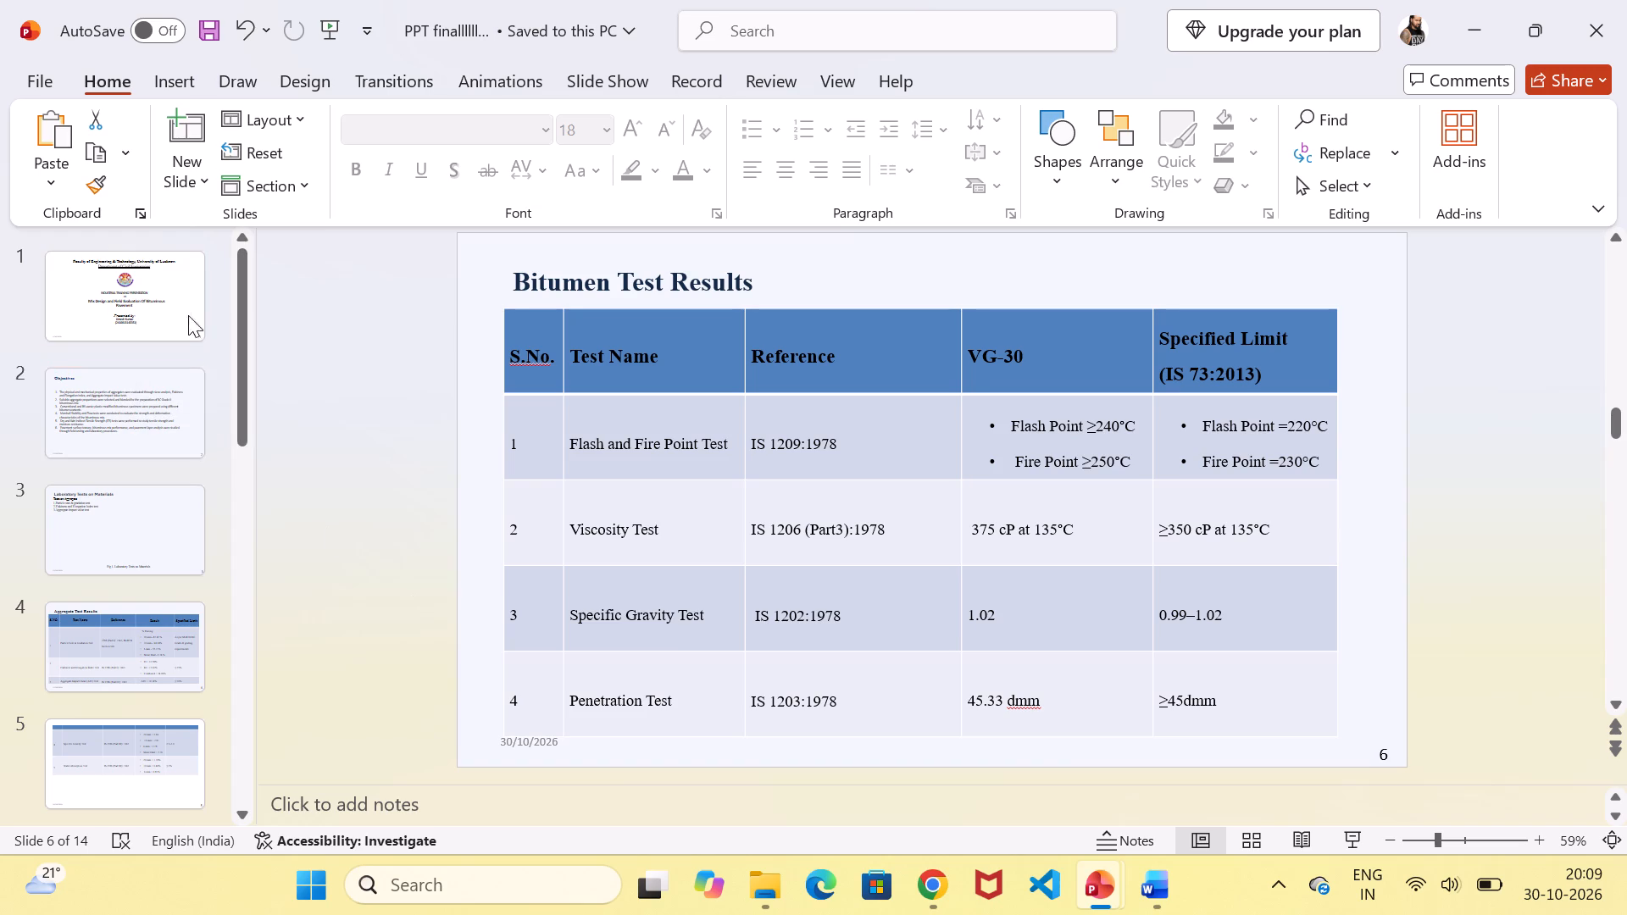
Review slides 1 to 4 from the title through Aggregate Test Results, and skim the remaining slides of the deck.
left_click(158, 299)
left_click(158, 381)
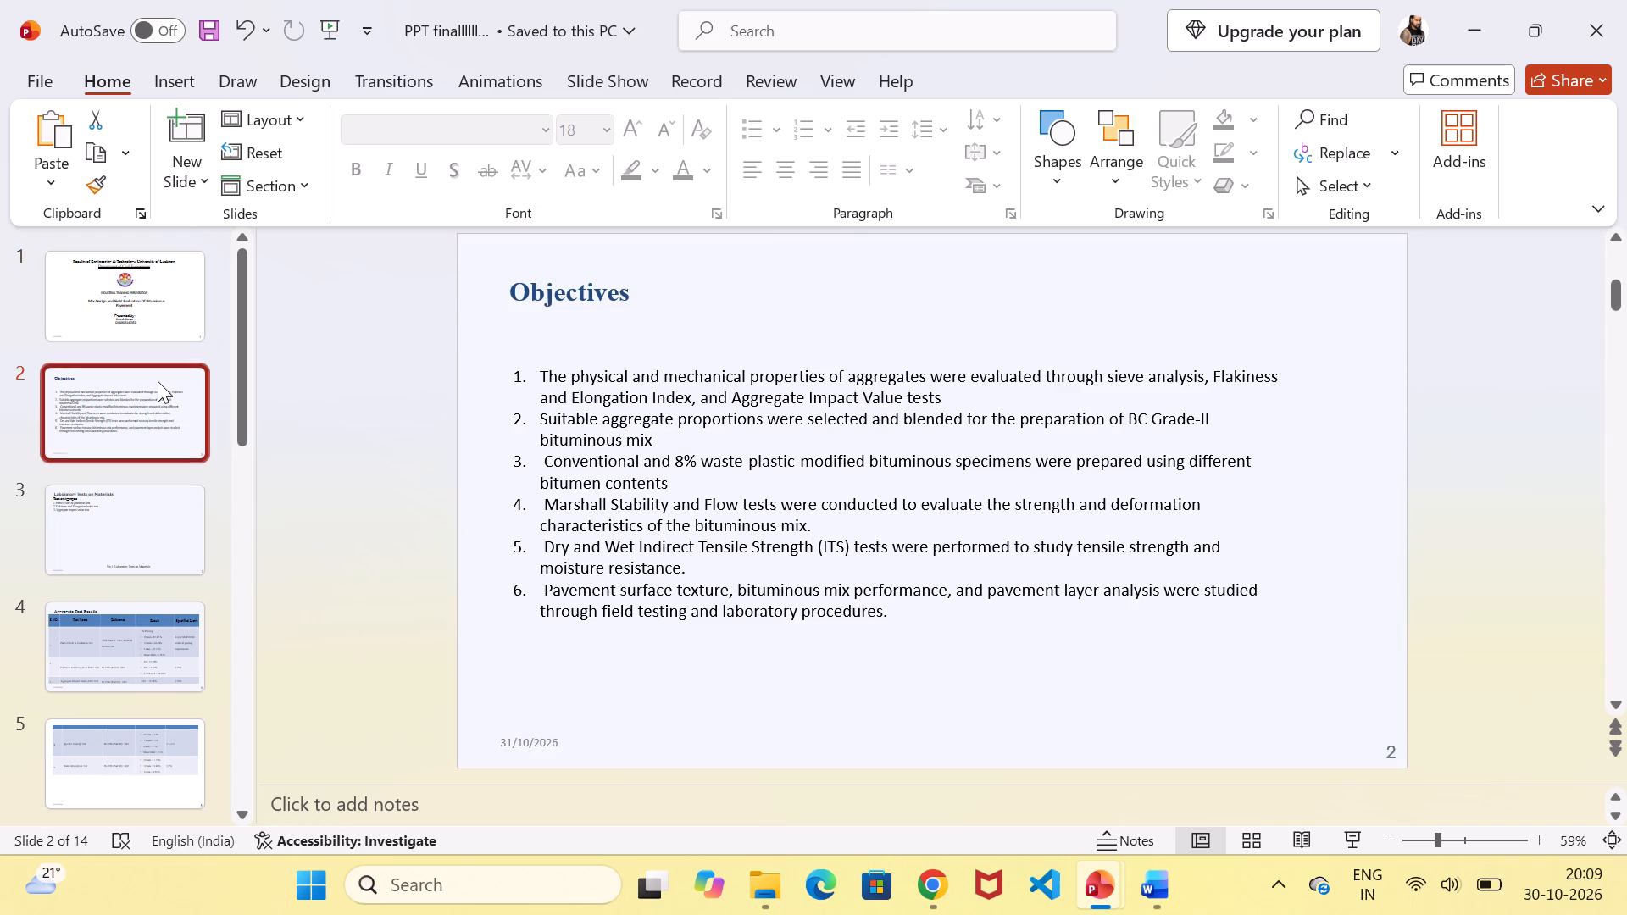
left_click(132, 528)
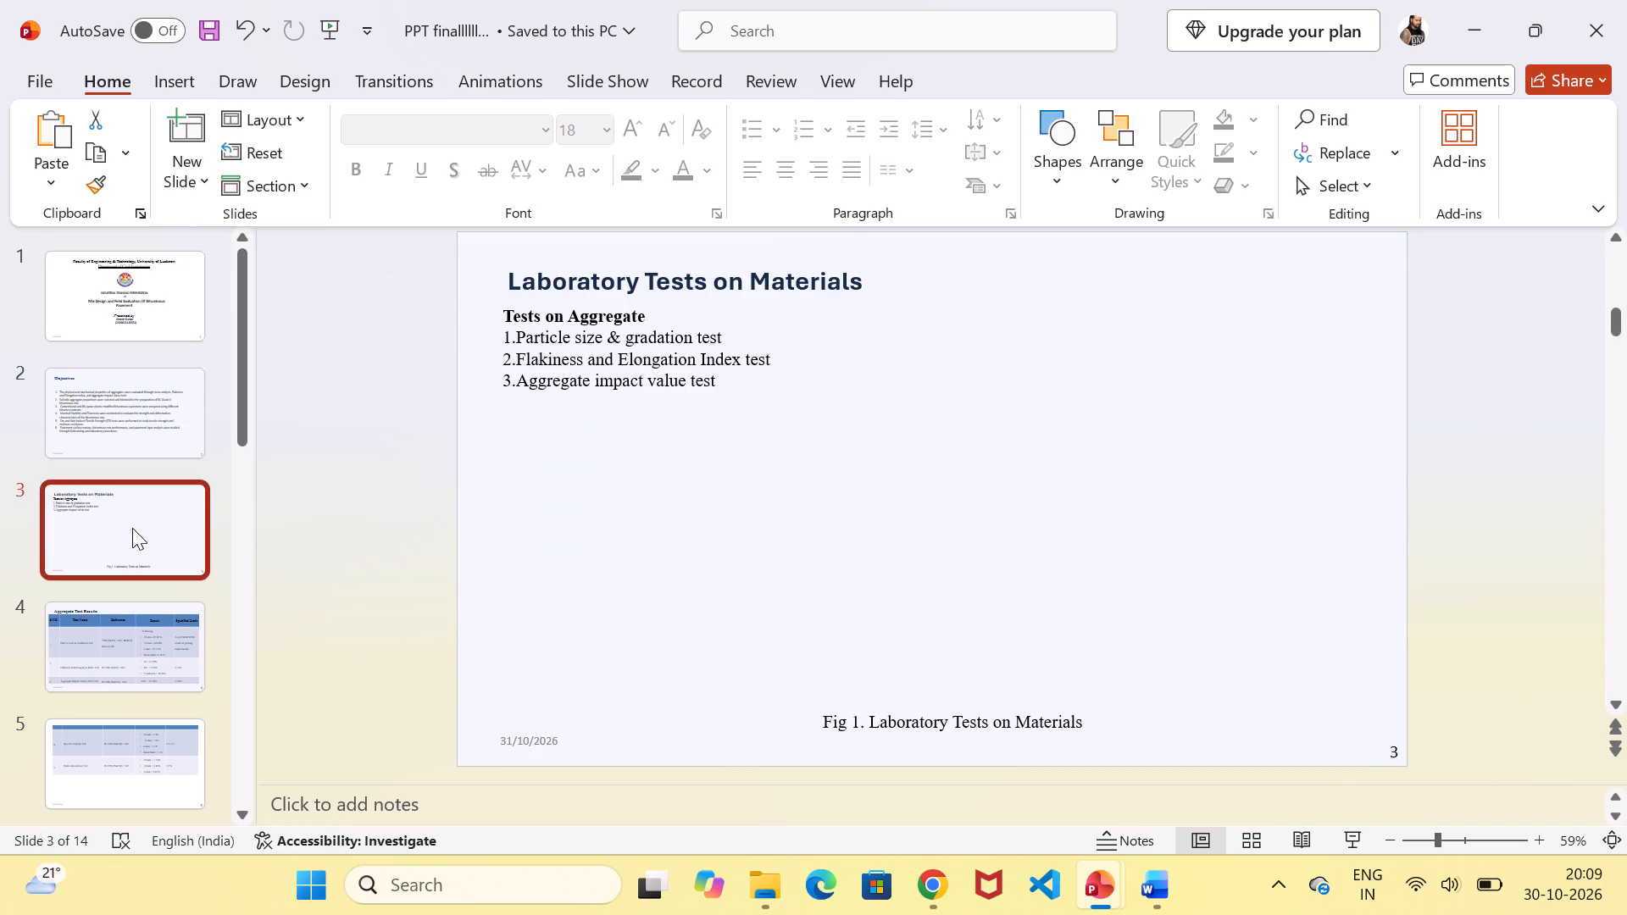
left_click(102, 658)
scroll(102, 658, "down", 3)
scroll(102, 658, "up", 2)
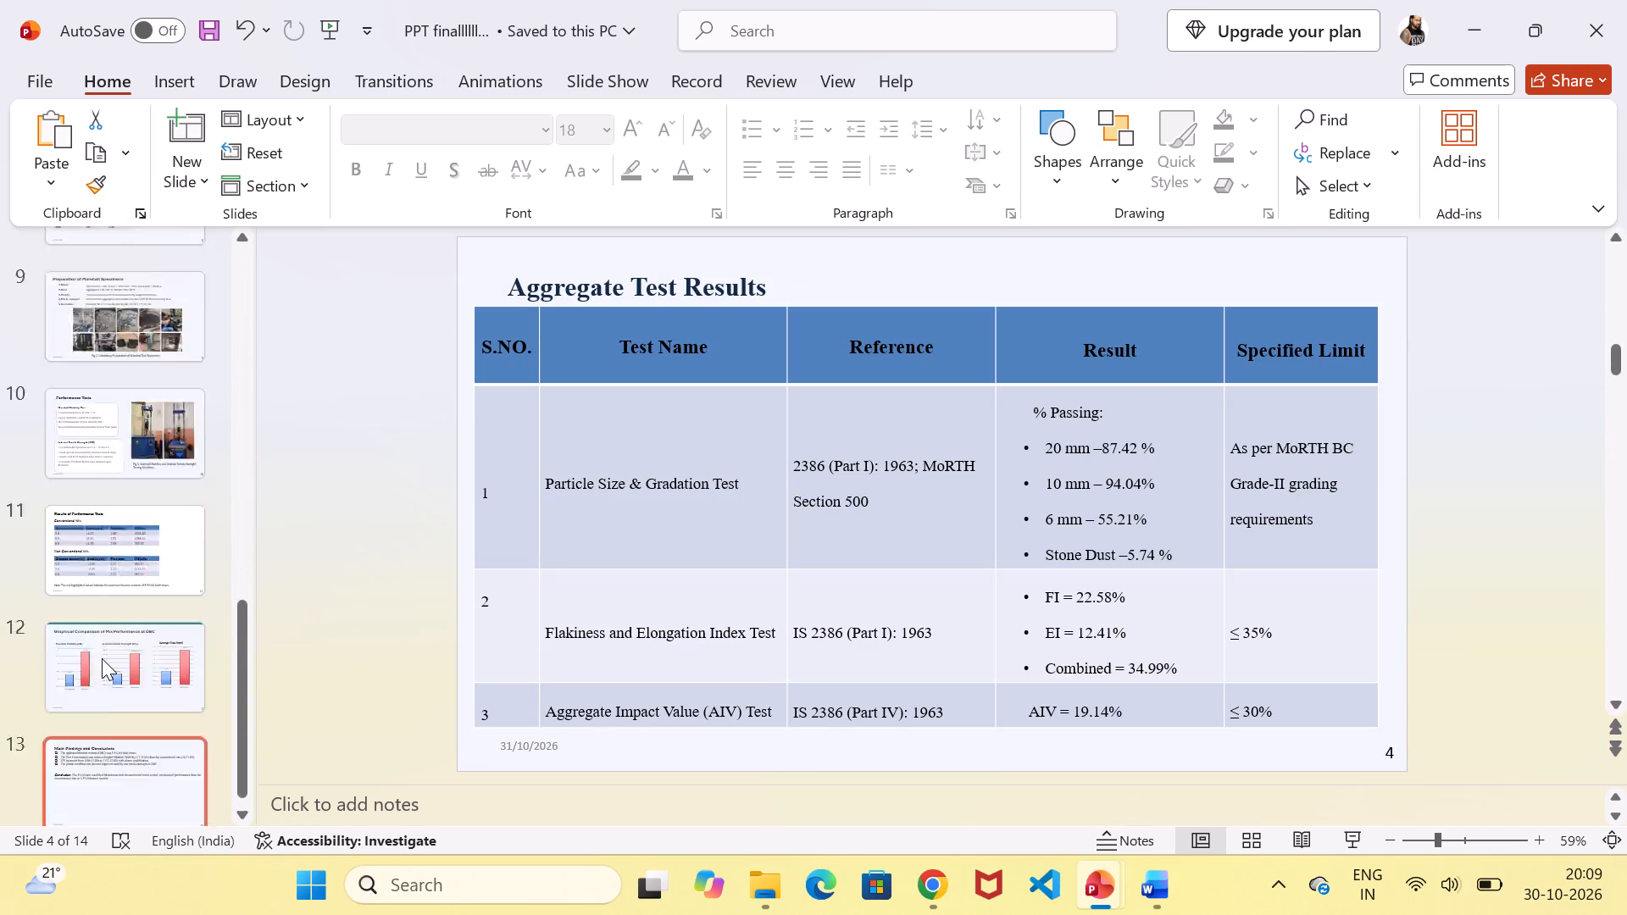
scroll(102, 658, "up", 1)
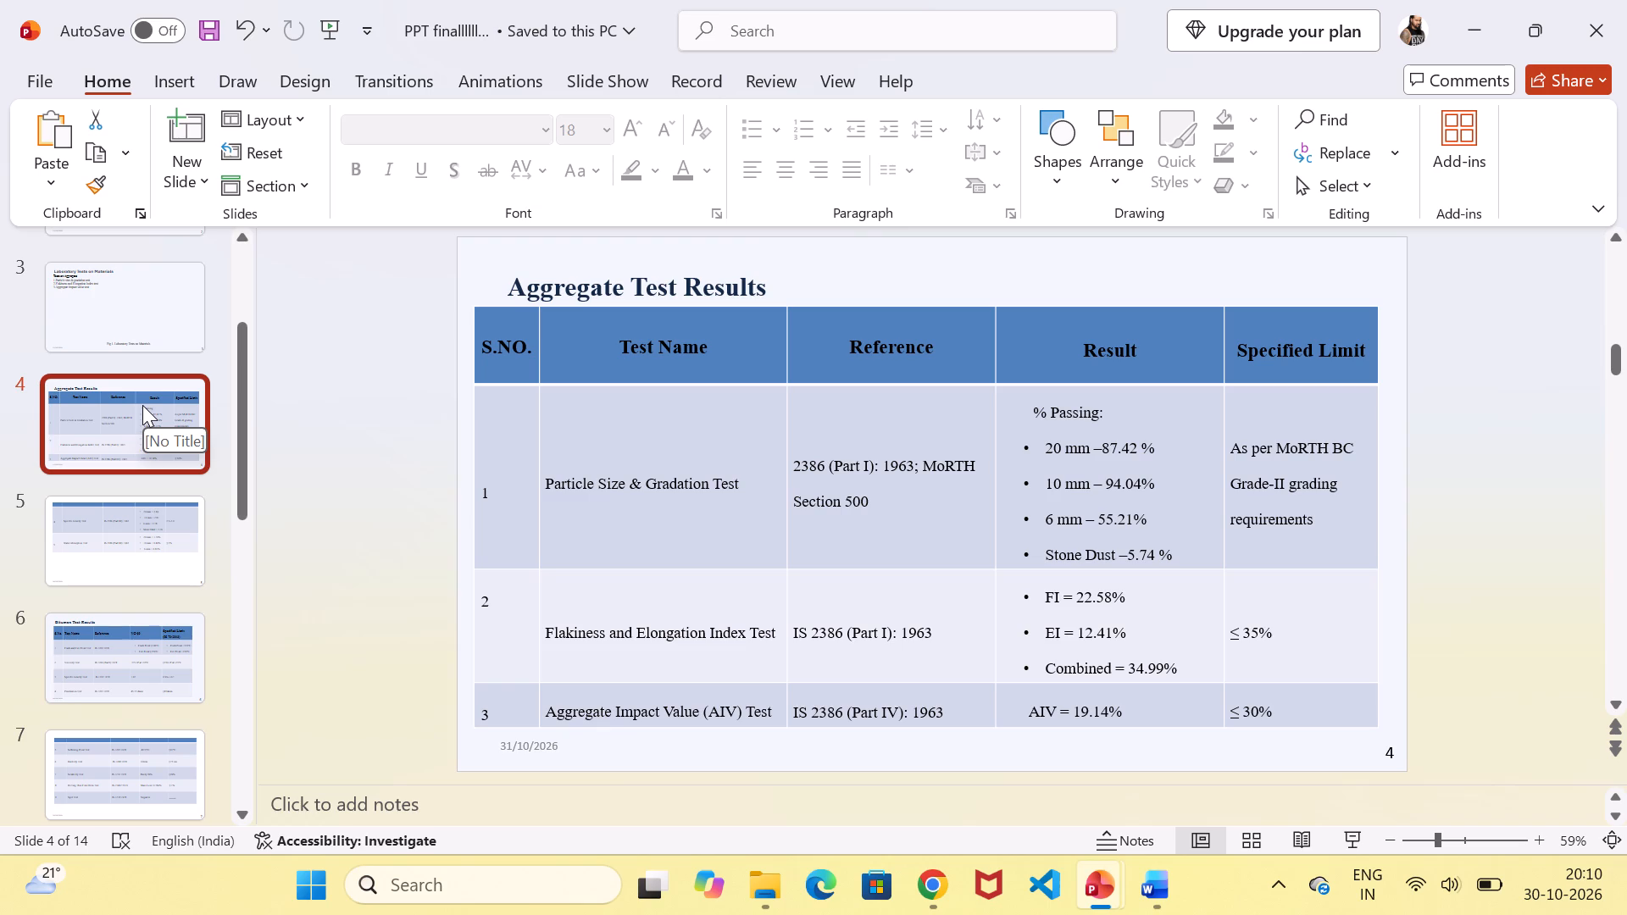
Cross-check the Objectives and Laboratory Tests on Materials slides against the aggregate test results on slides 4 and 5.
scroll(142, 405, "up", 2)
left_click(133, 491)
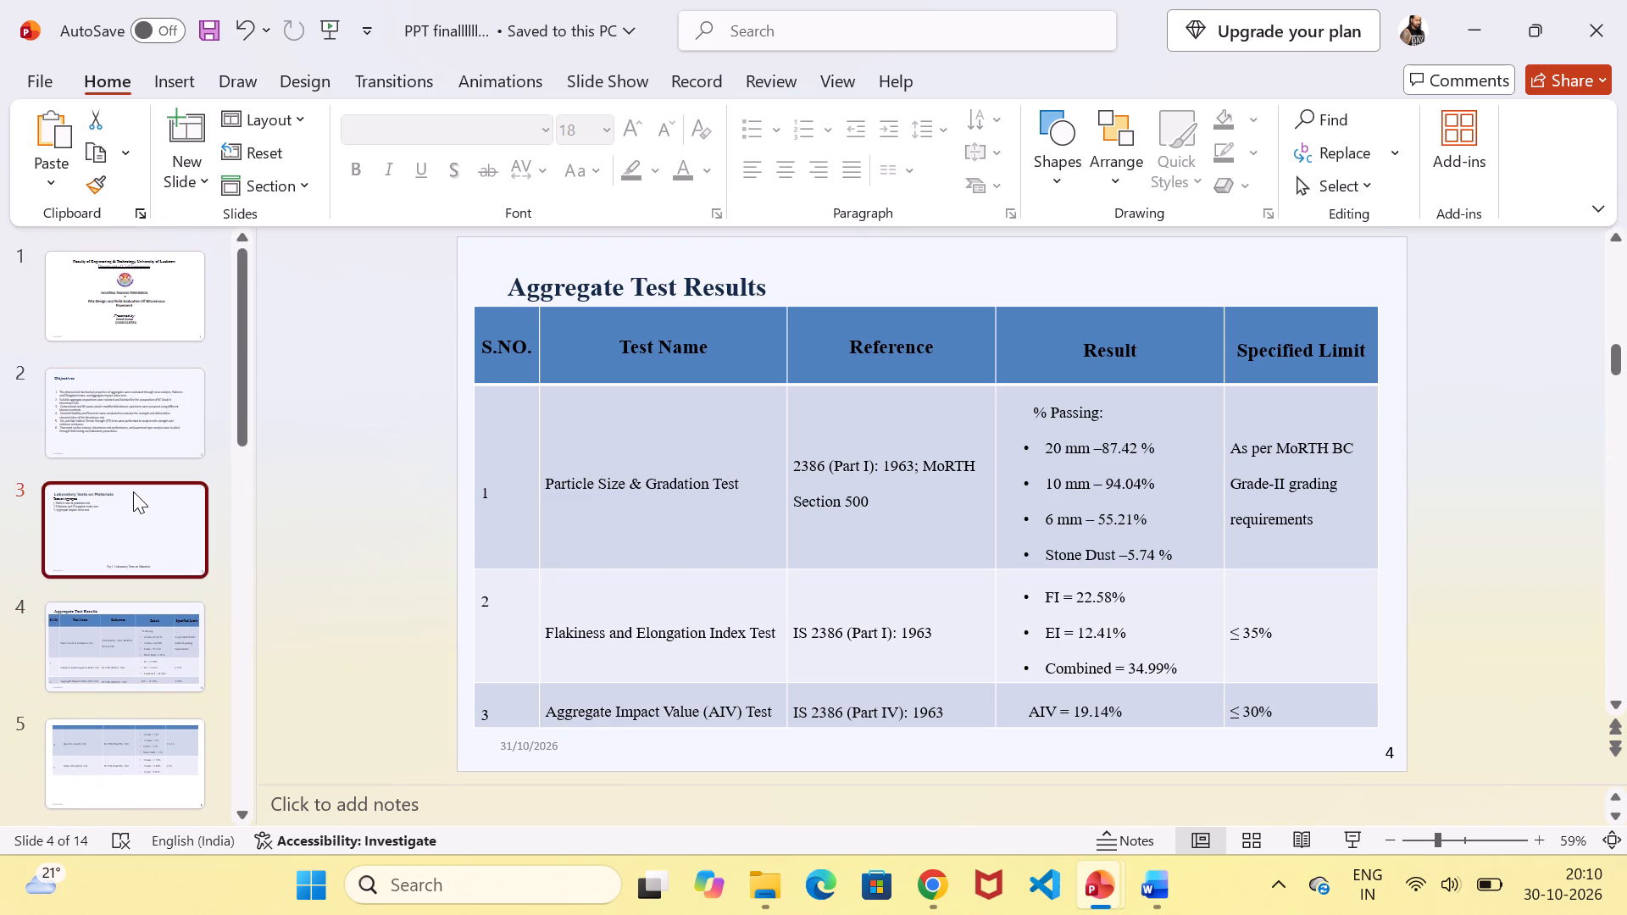
left_click(130, 403)
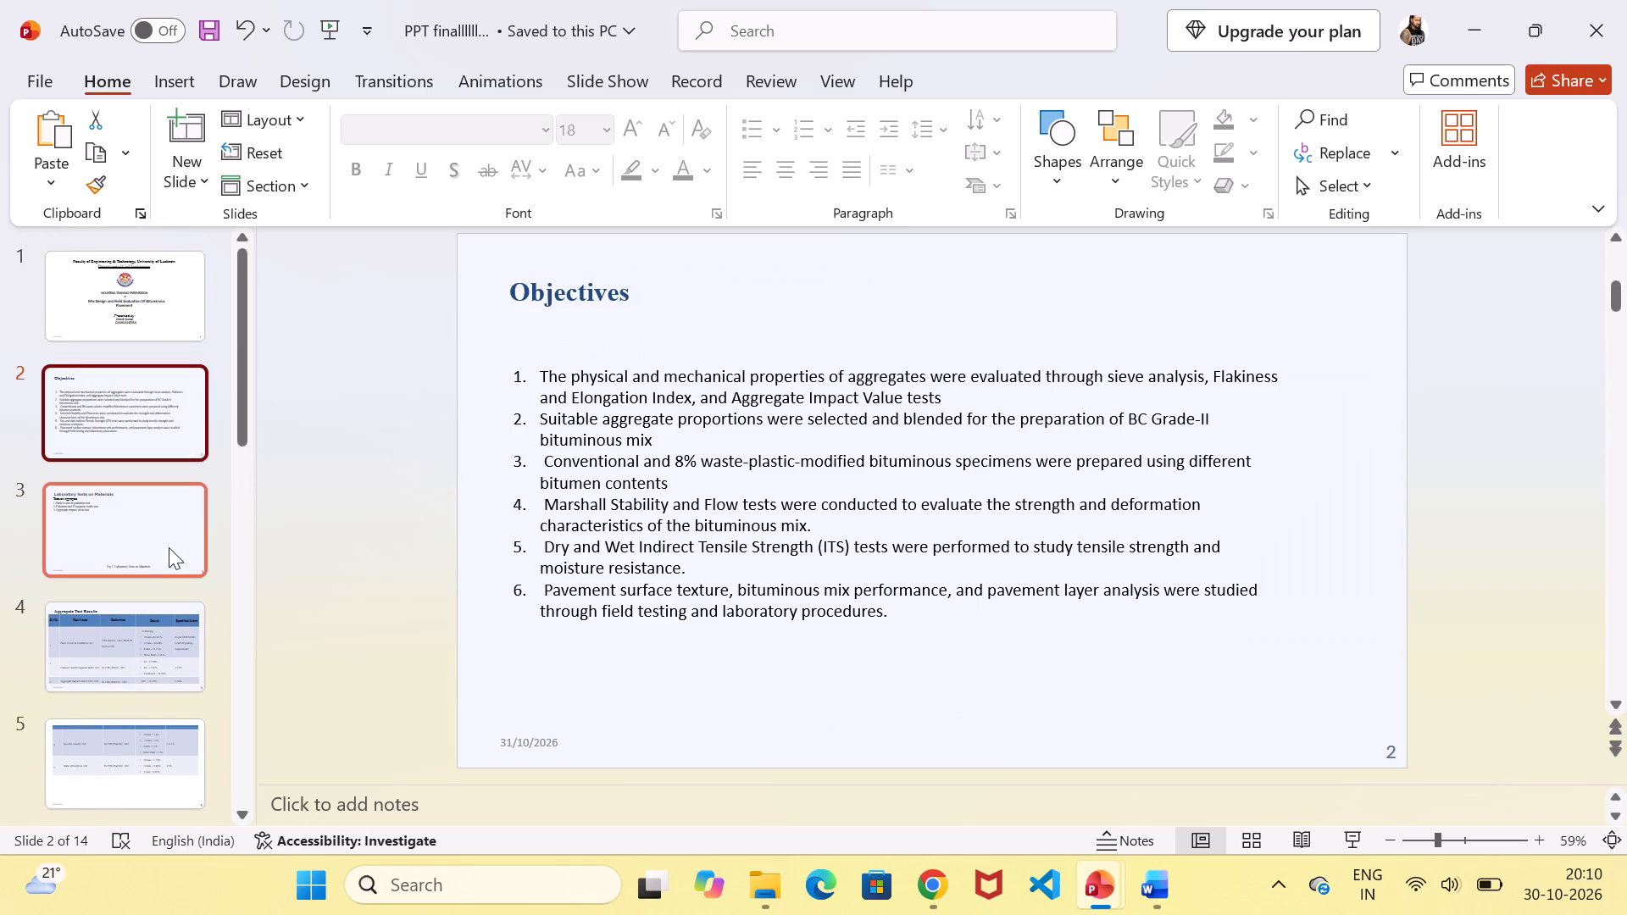
left_click(169, 560)
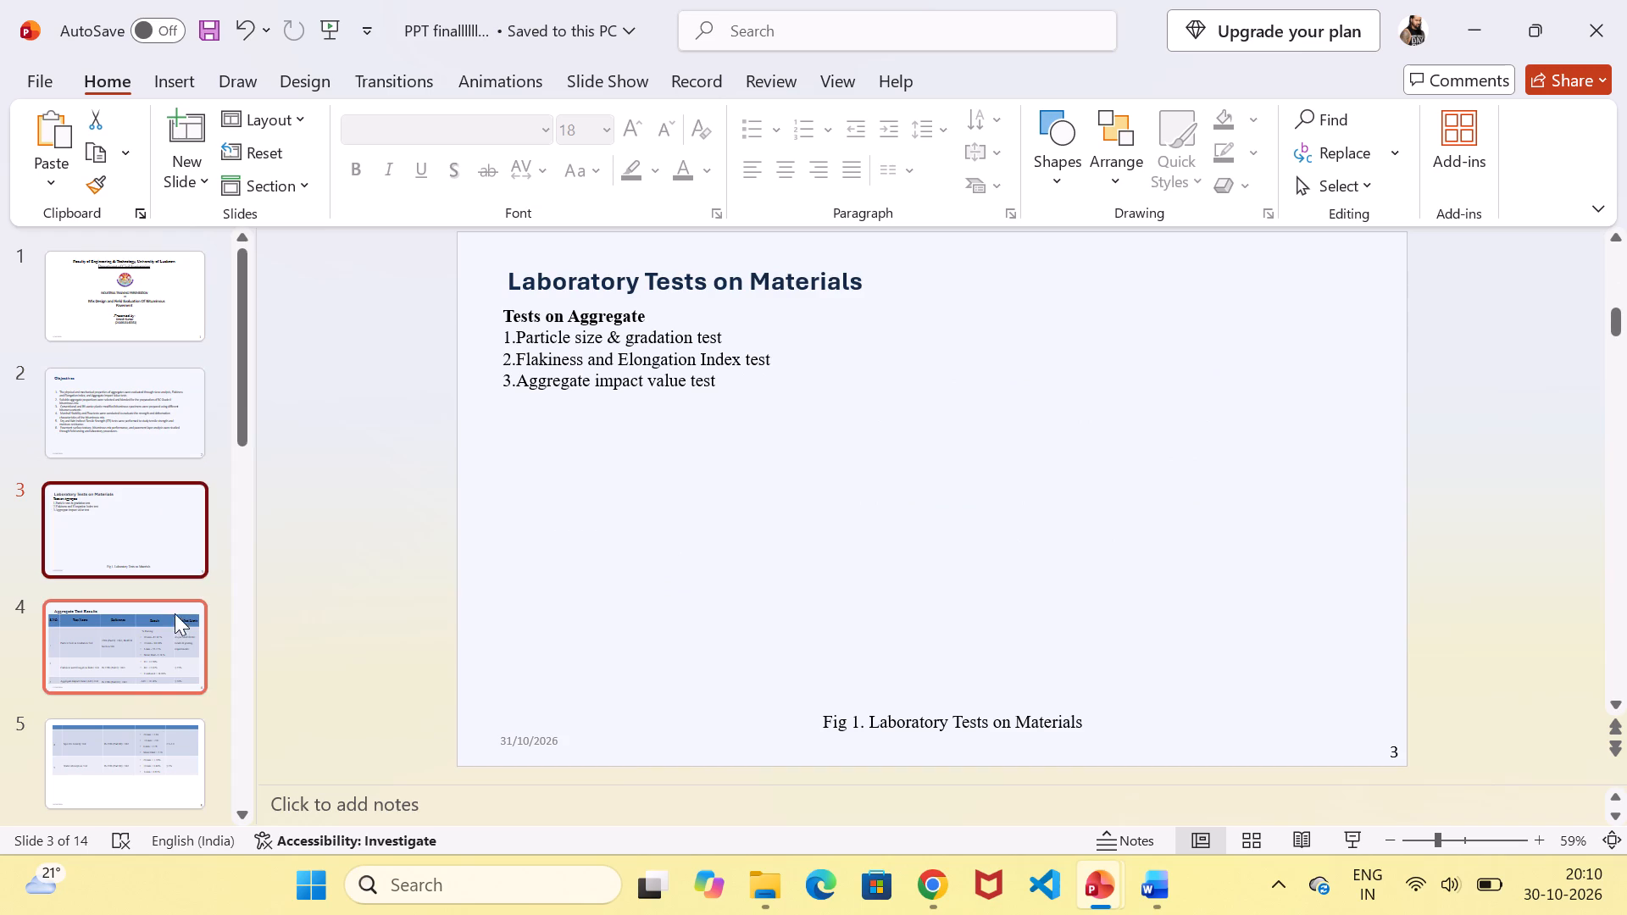
left_click(170, 626)
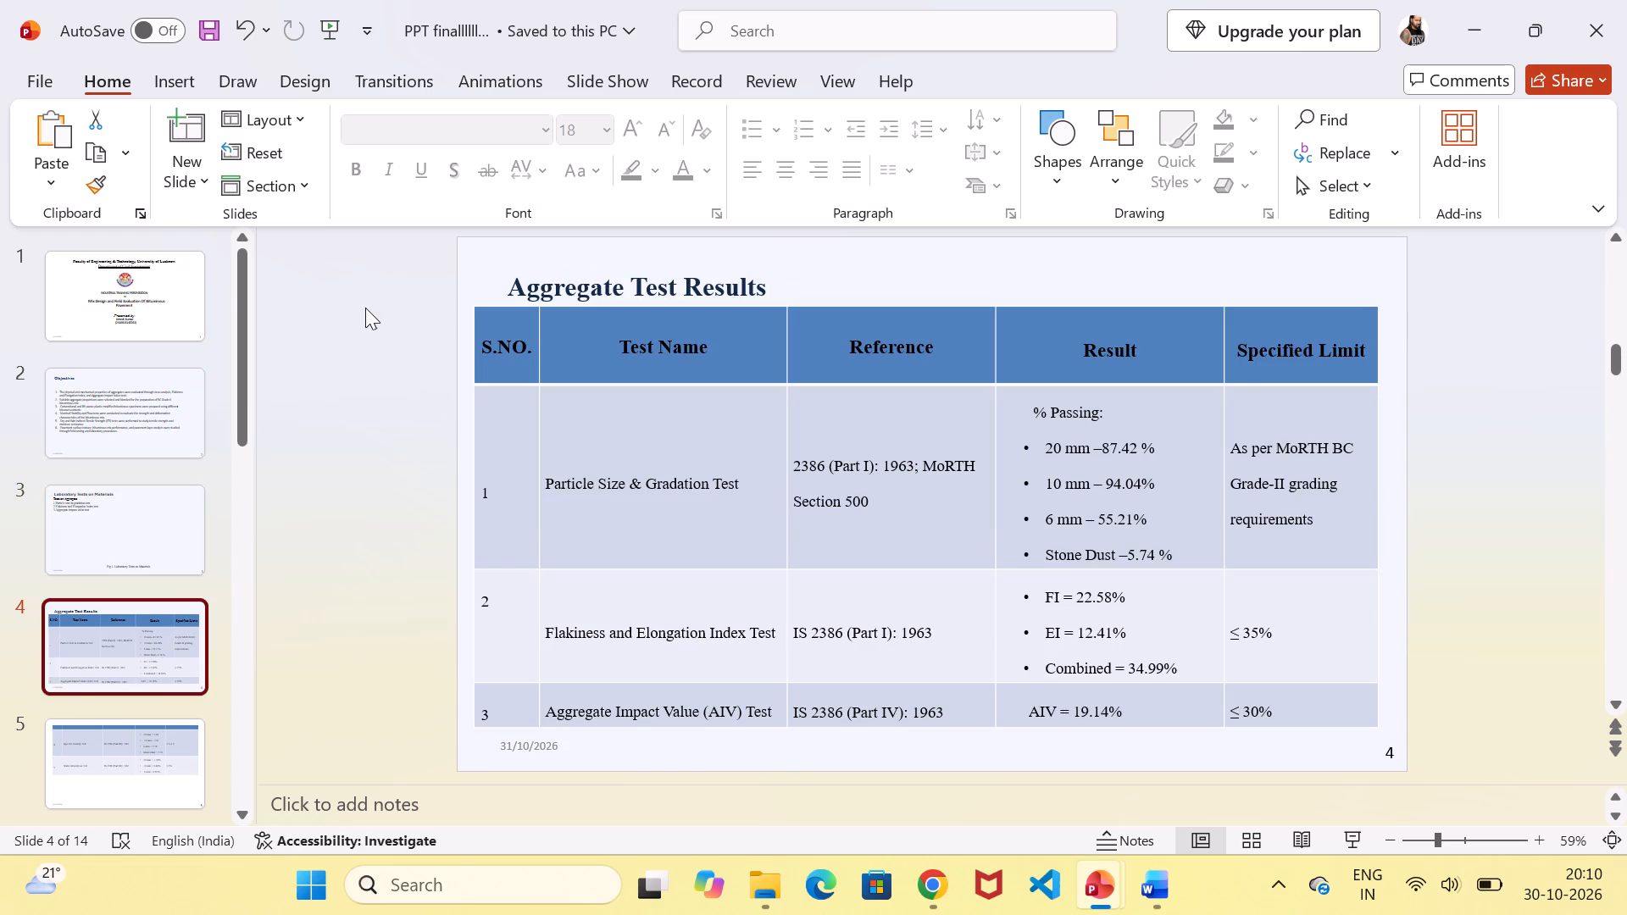
scroll(64, 430, "up", 1)
scroll(64, 430, "down", 1)
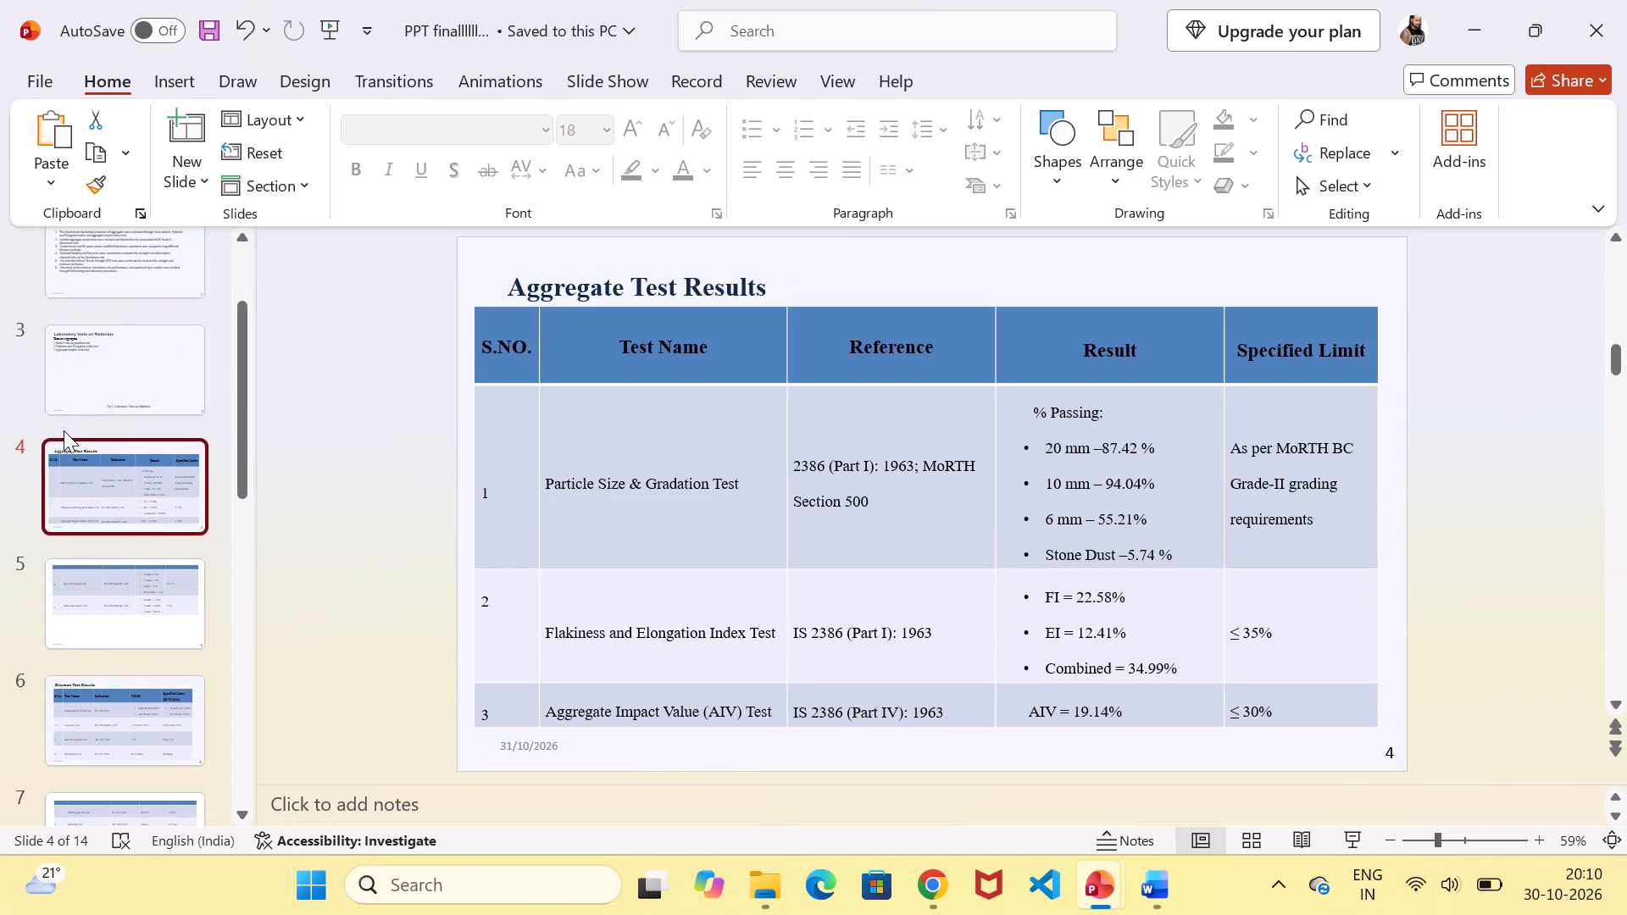
left_click(131, 600)
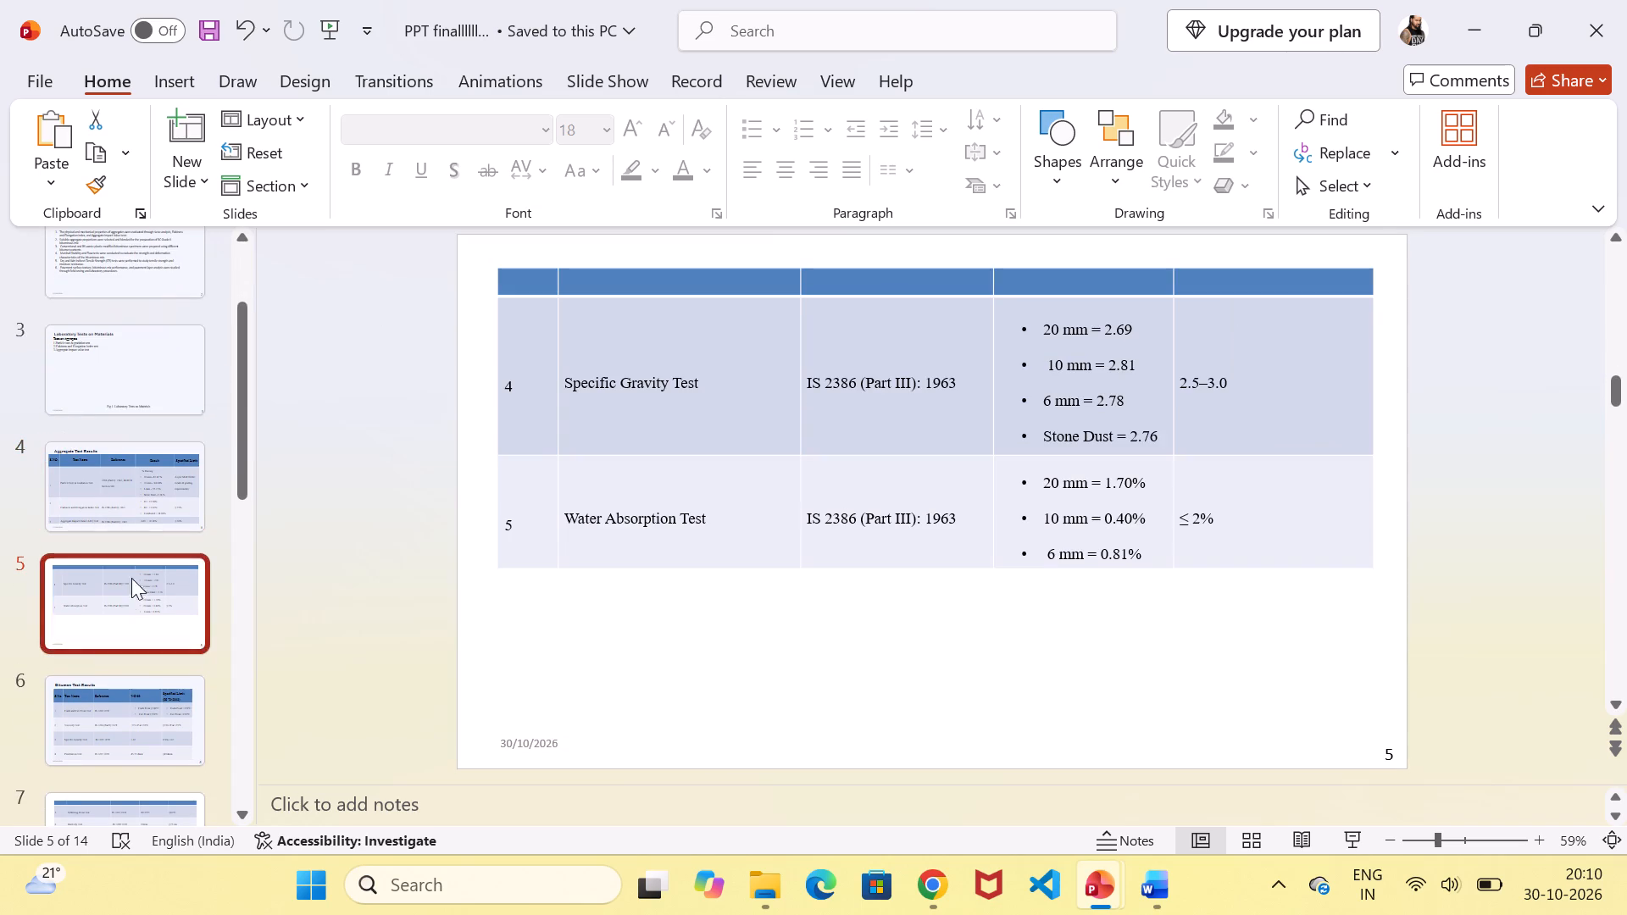
left_click(130, 480)
scroll(584, 441, "up", 1)
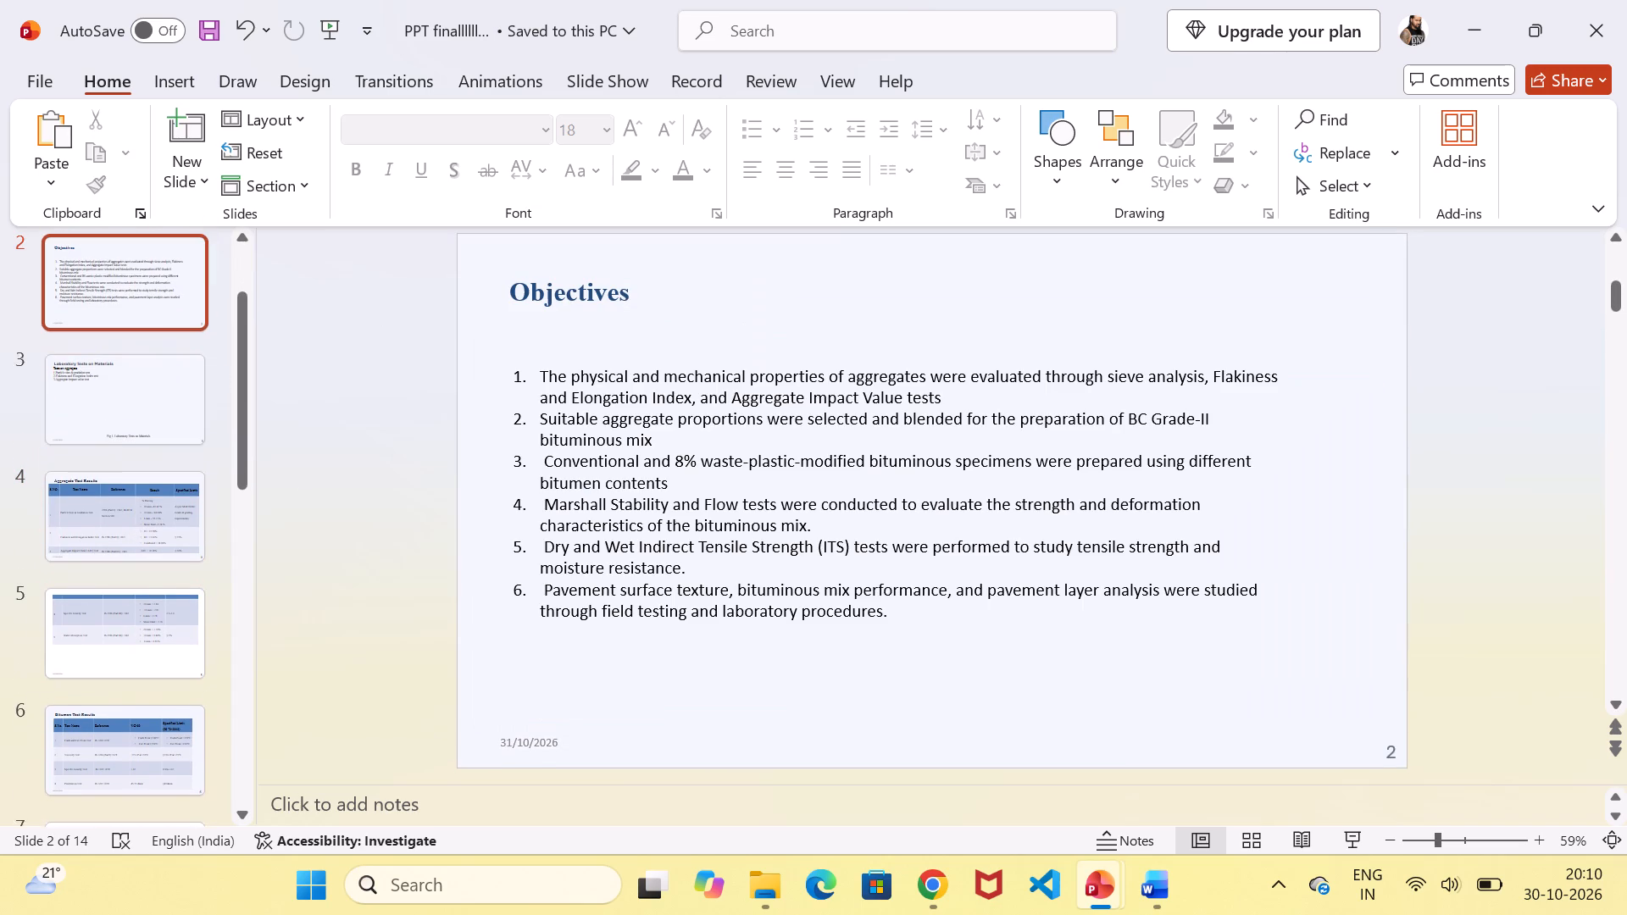
left_click(153, 442)
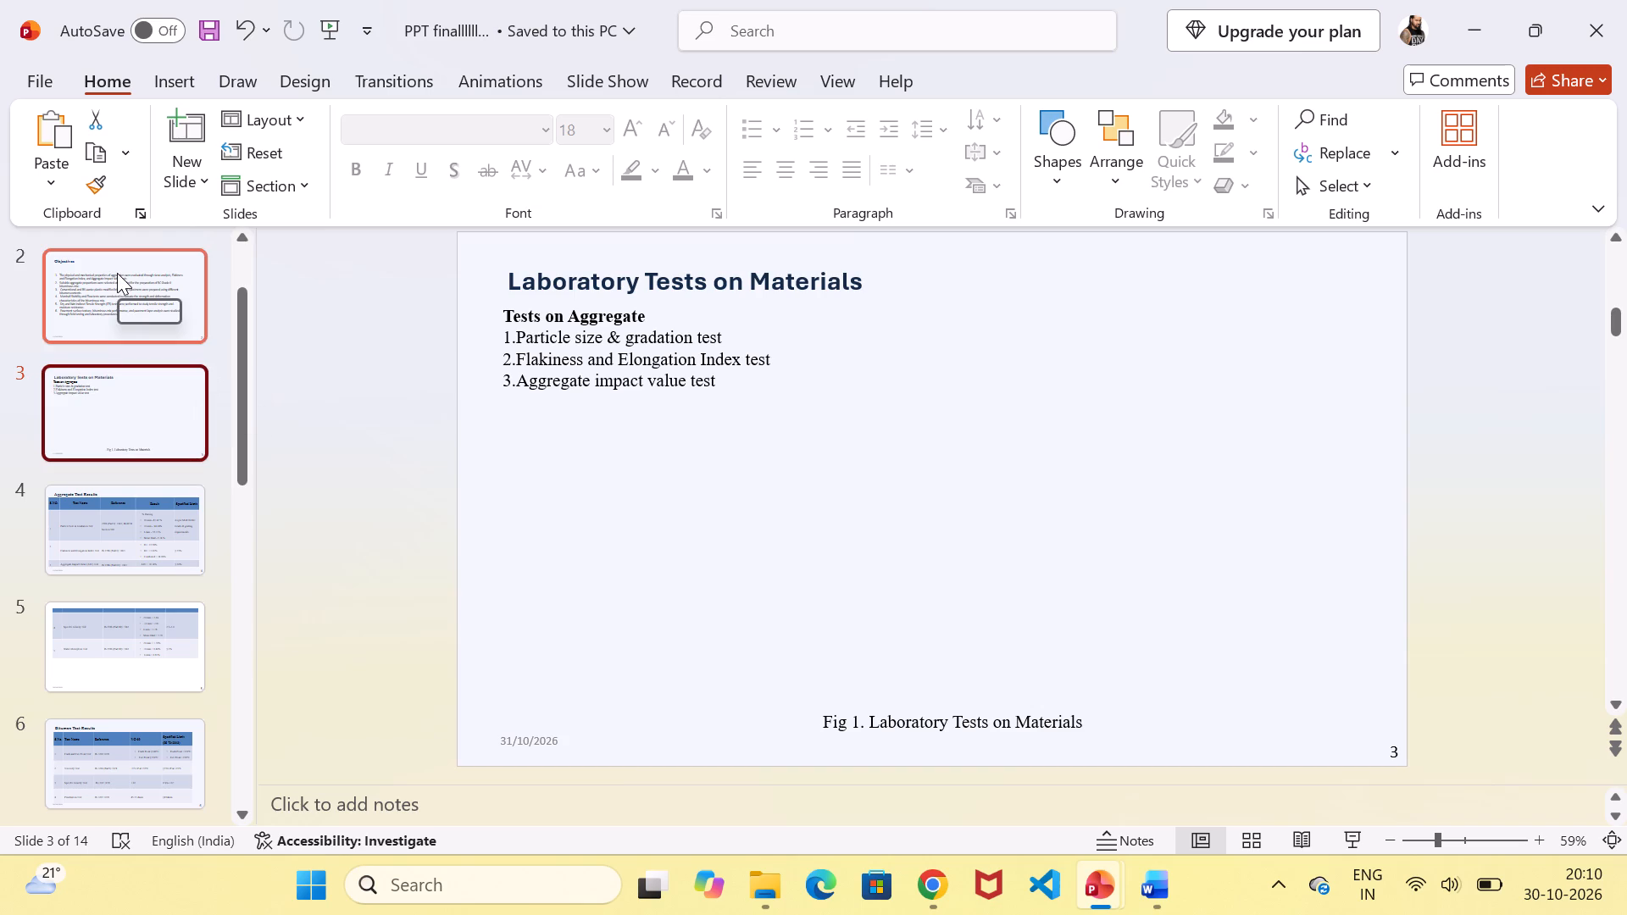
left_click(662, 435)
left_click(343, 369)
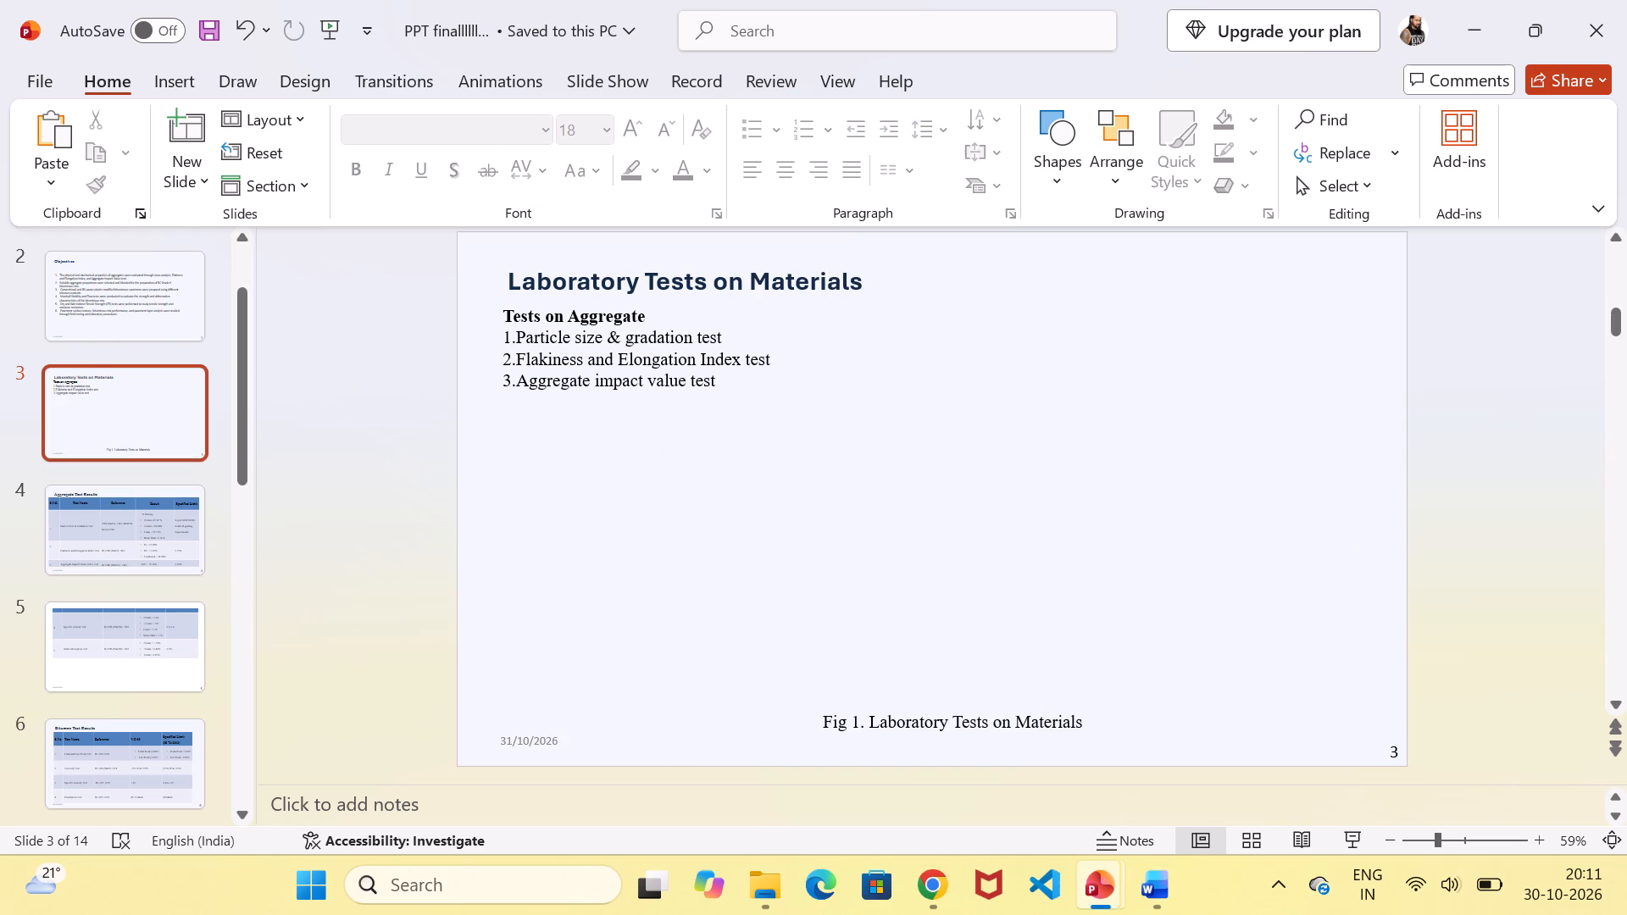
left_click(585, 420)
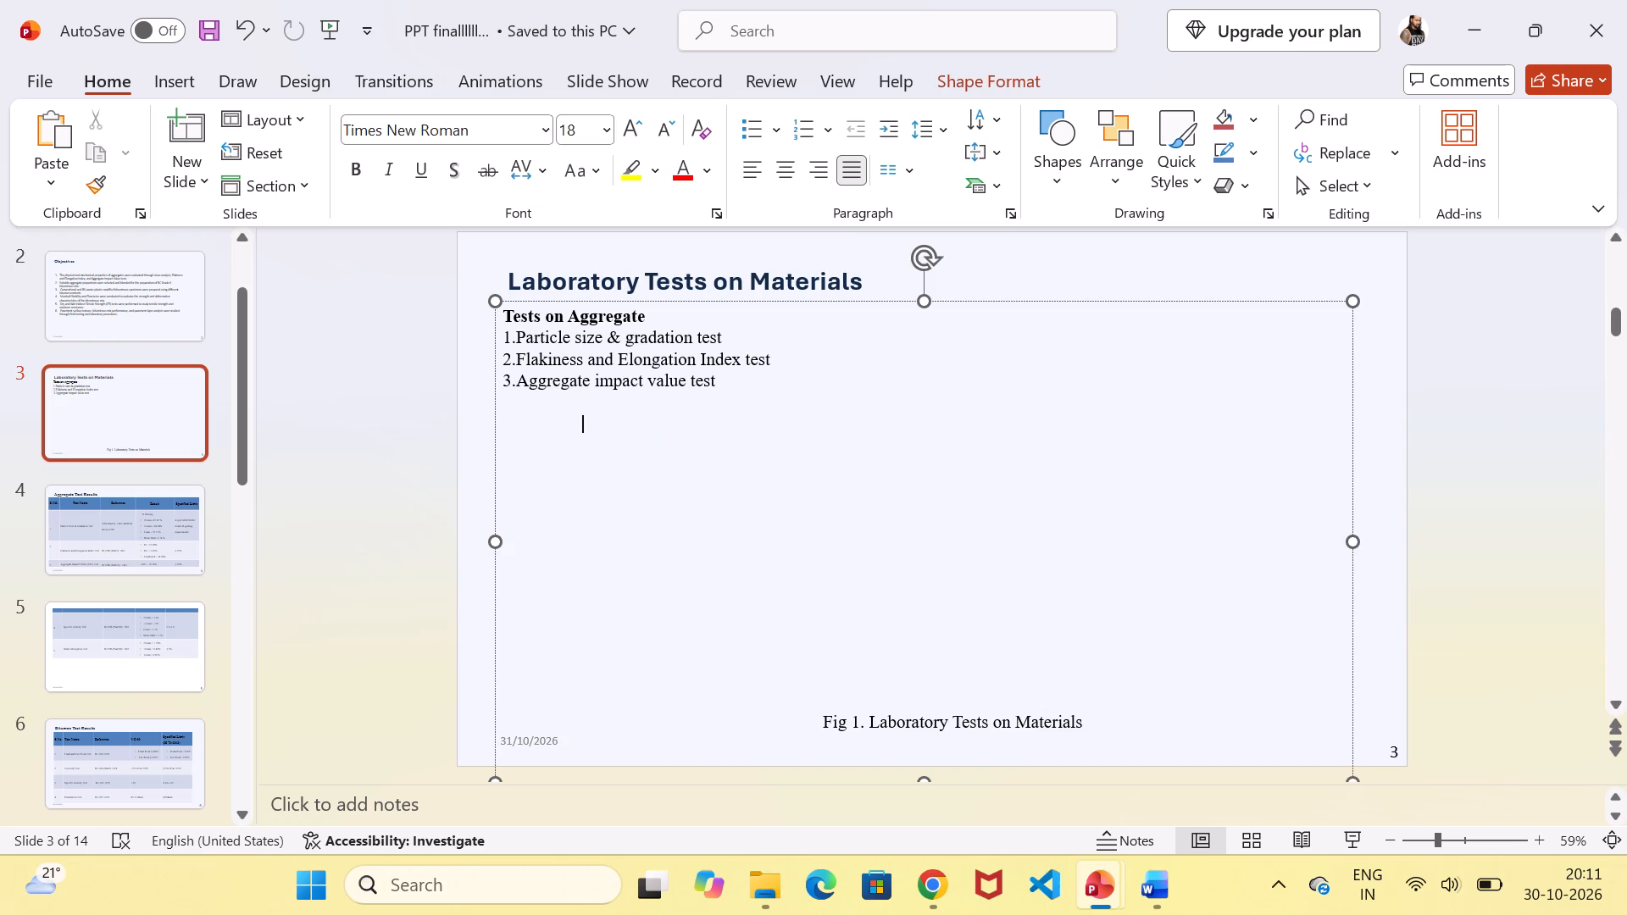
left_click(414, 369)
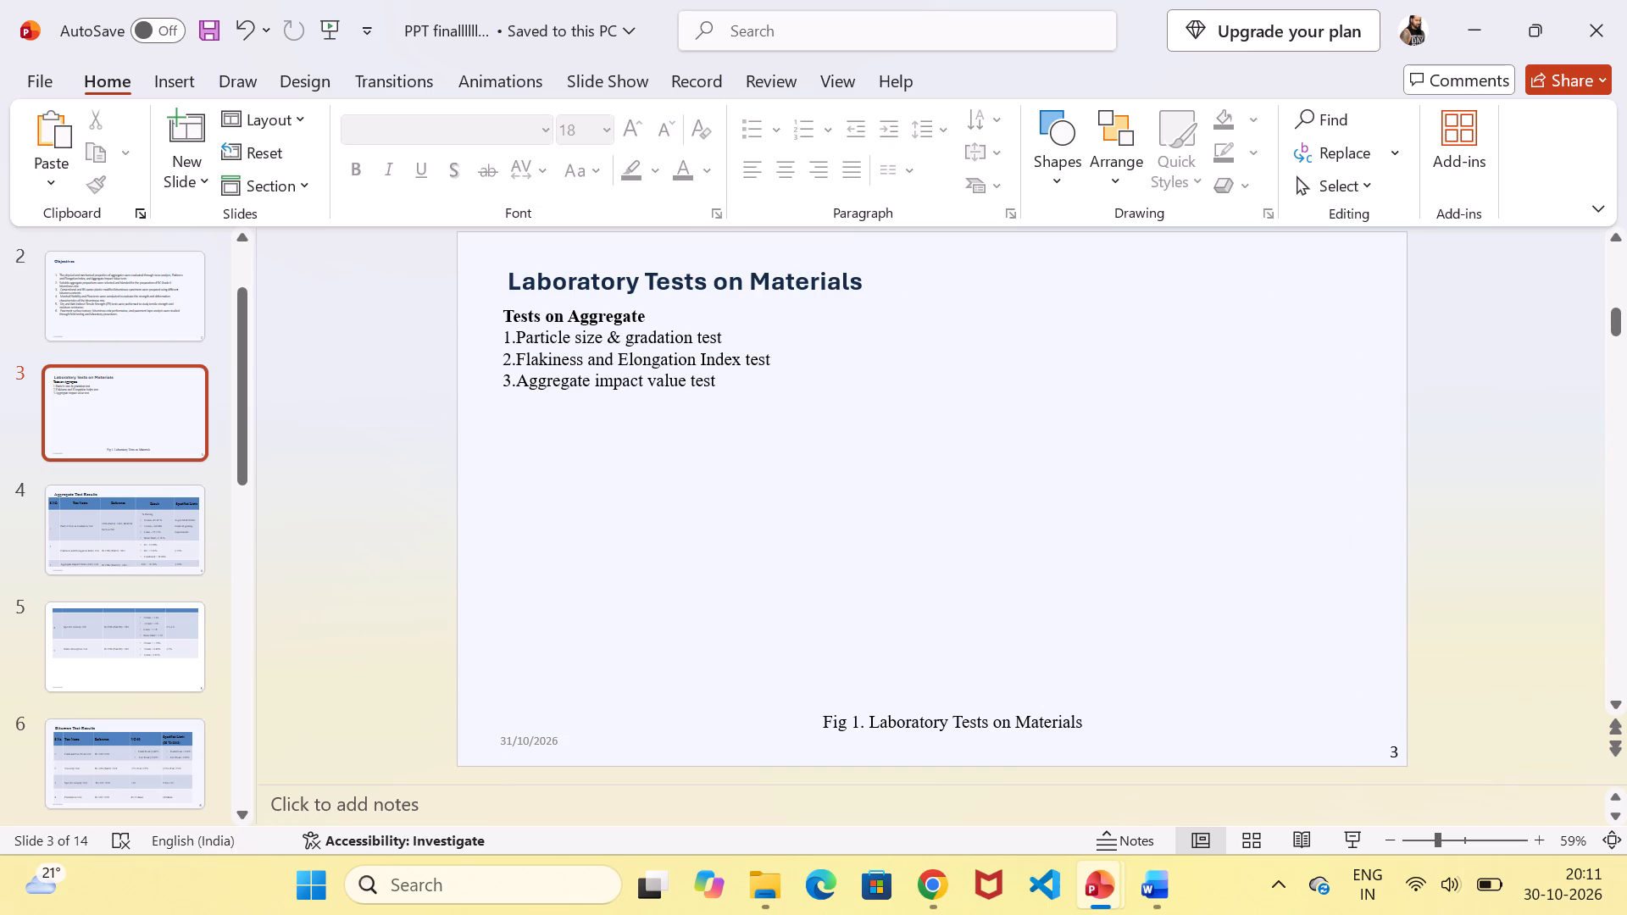
Re-examine the title, Objectives, Laboratory Tests on Materials and Aggregate Test Results slides for consistent content and footer dates.
scroll(116, 347, "up", 1)
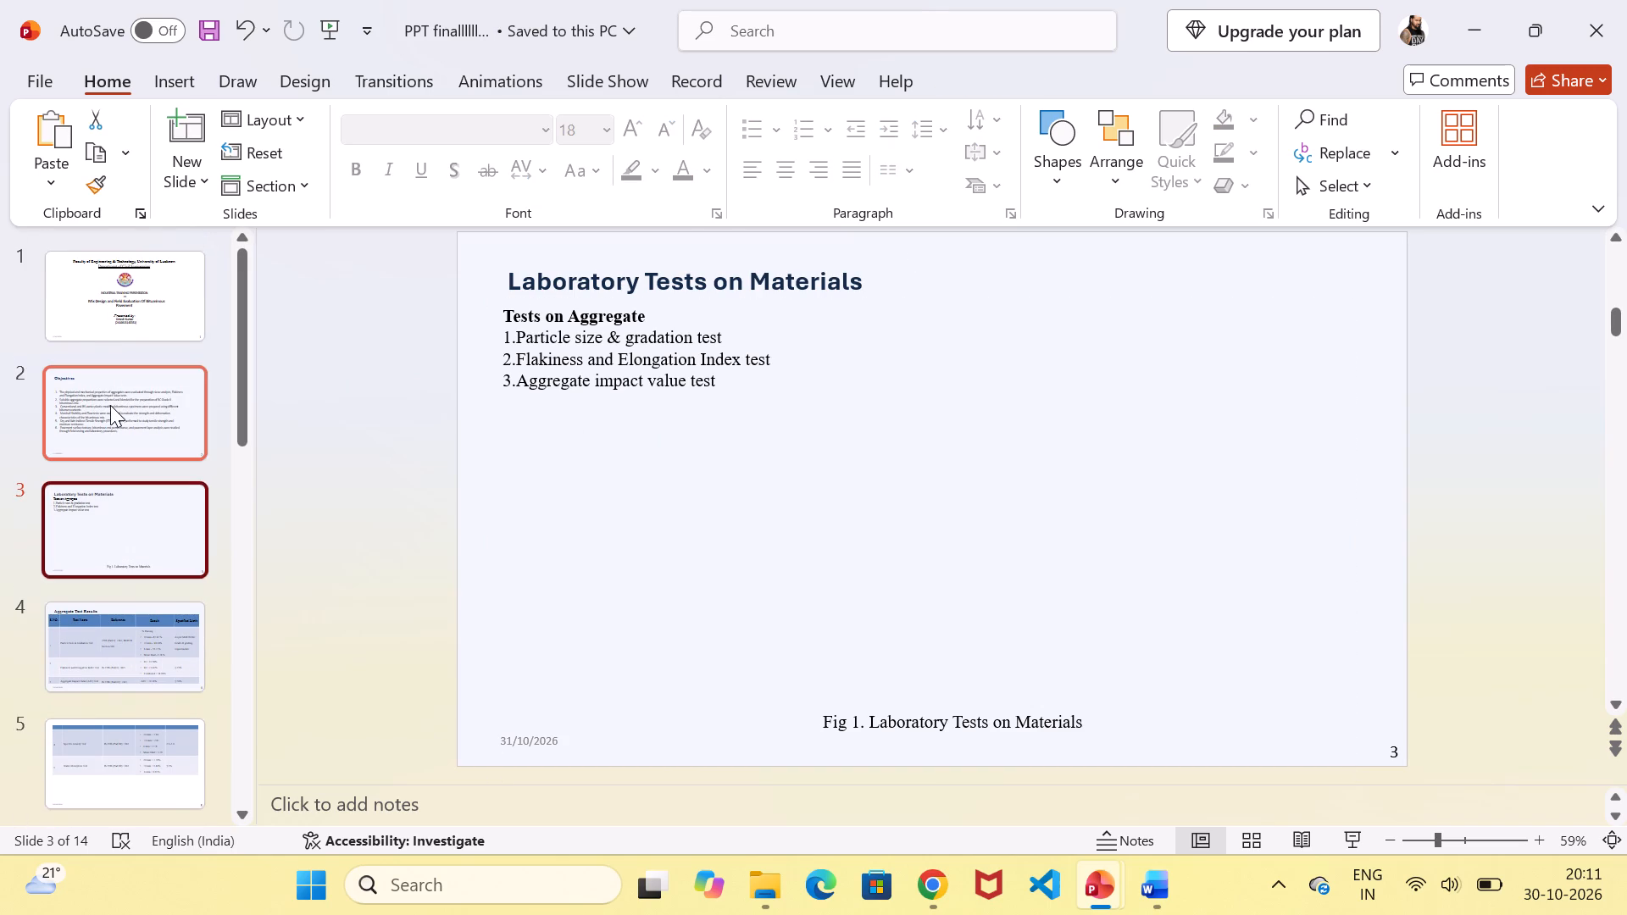
left_click(109, 405)
left_click(153, 302)
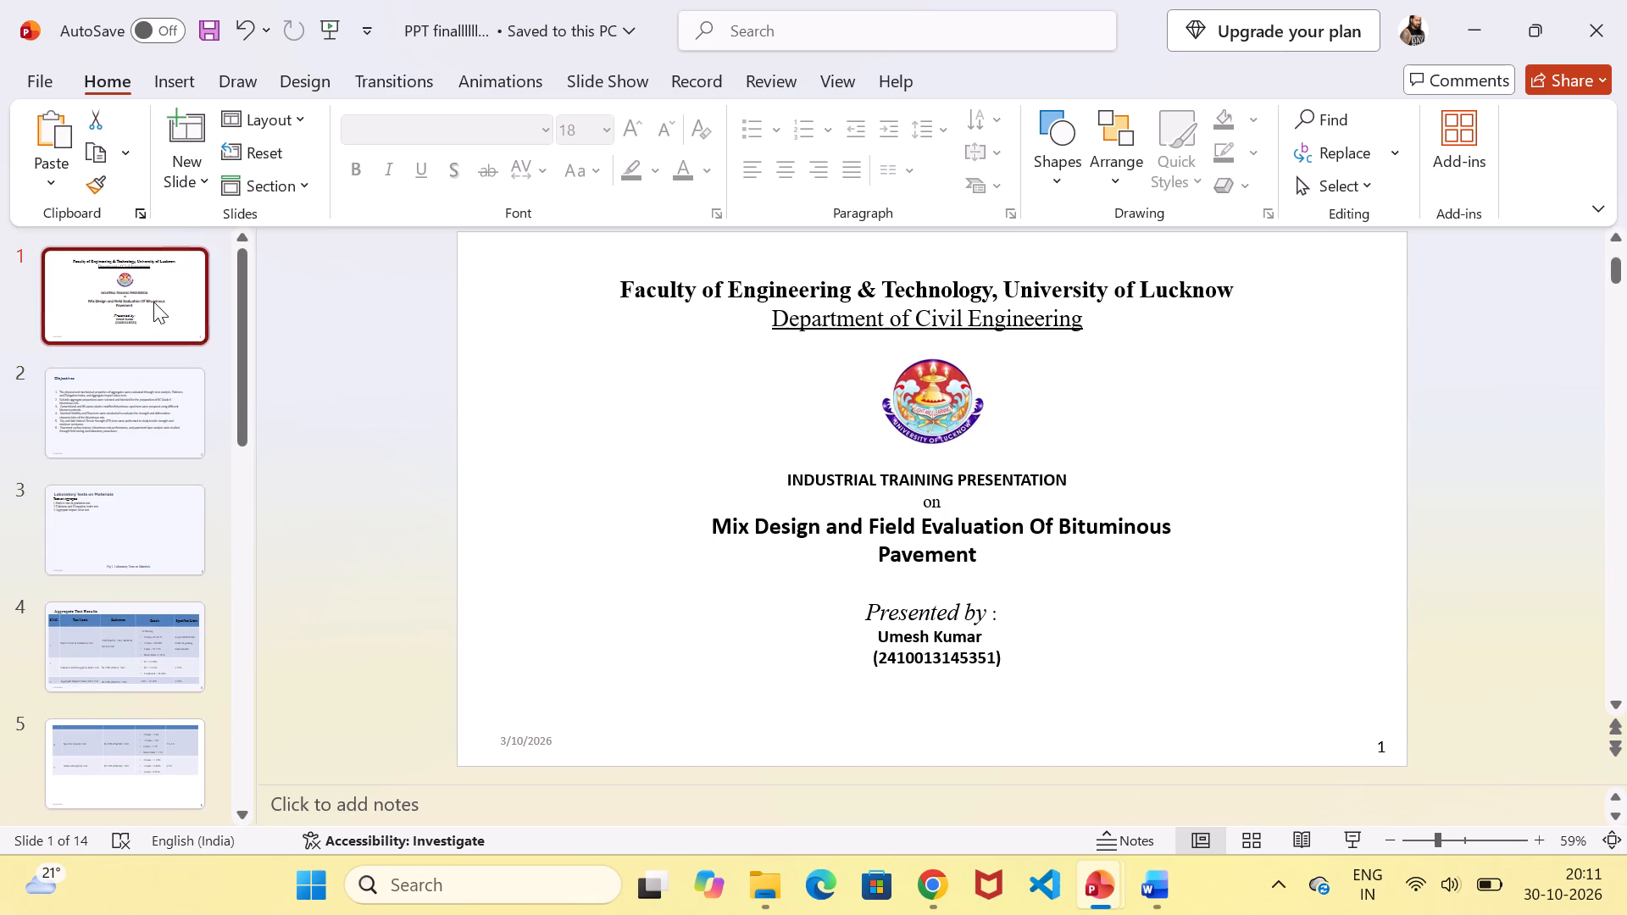
left_click(151, 394)
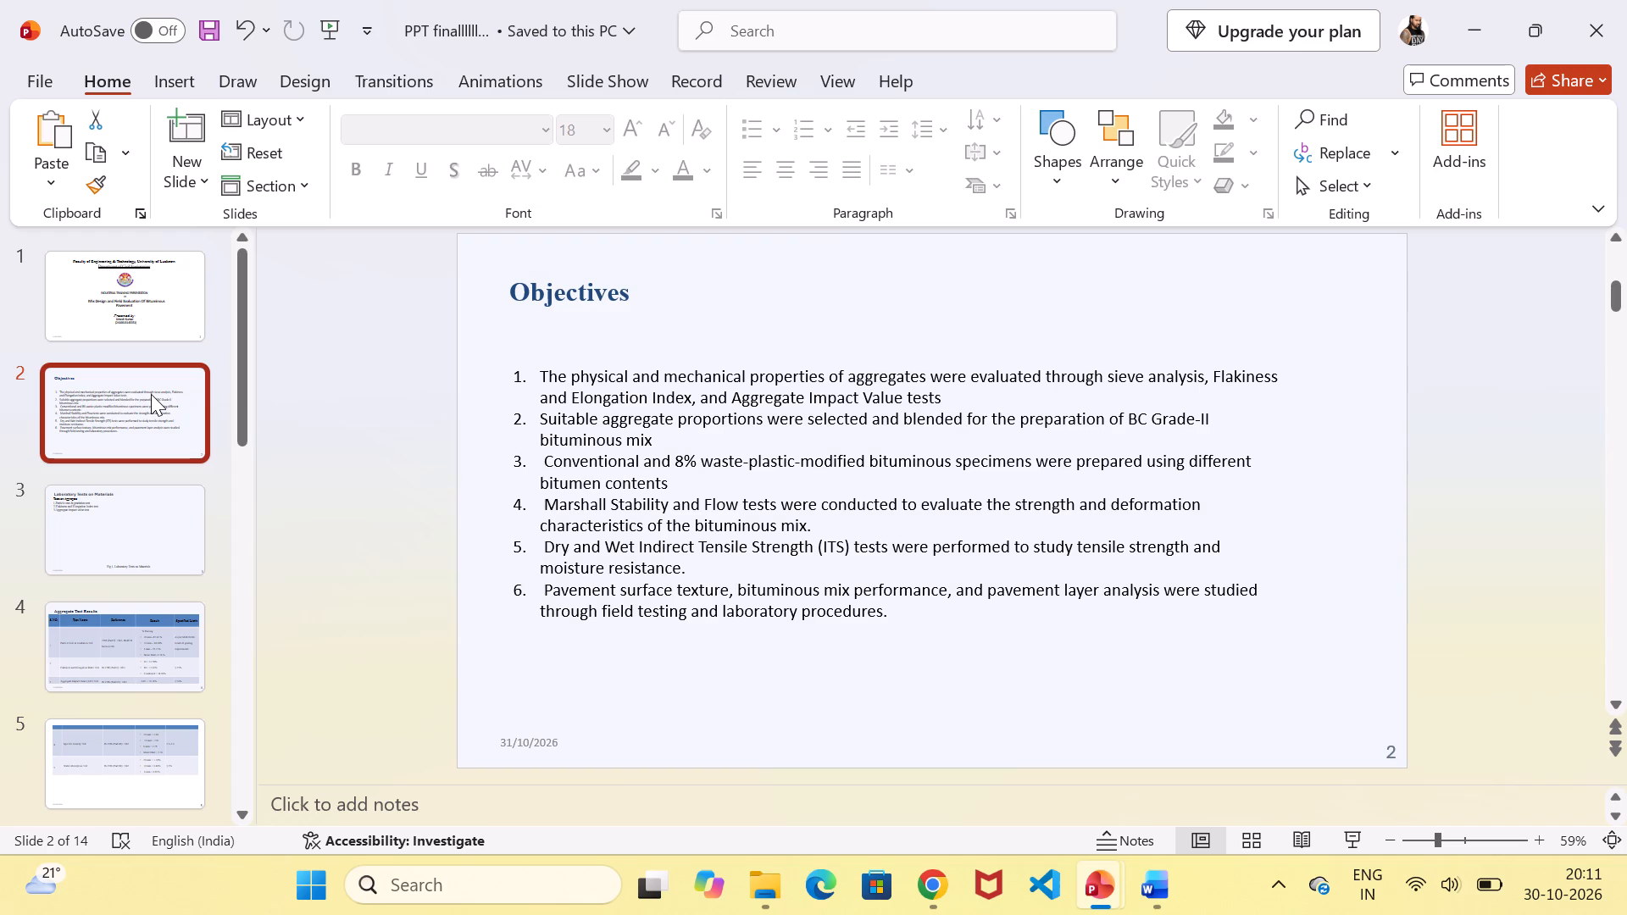
left_click(97, 519)
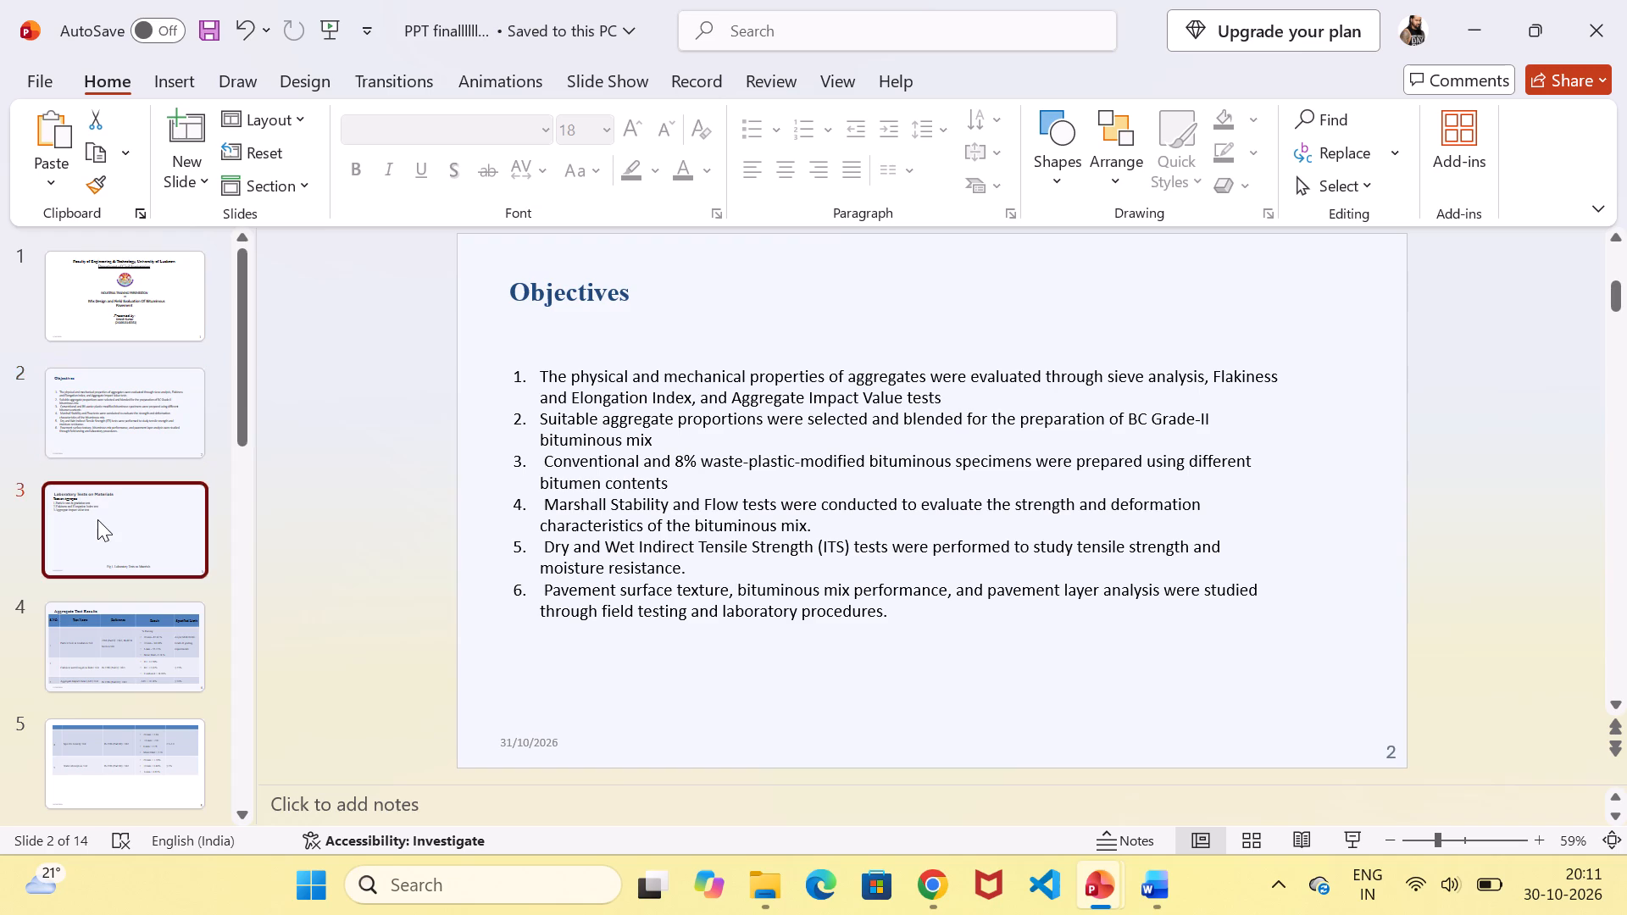
left_click(130, 642)
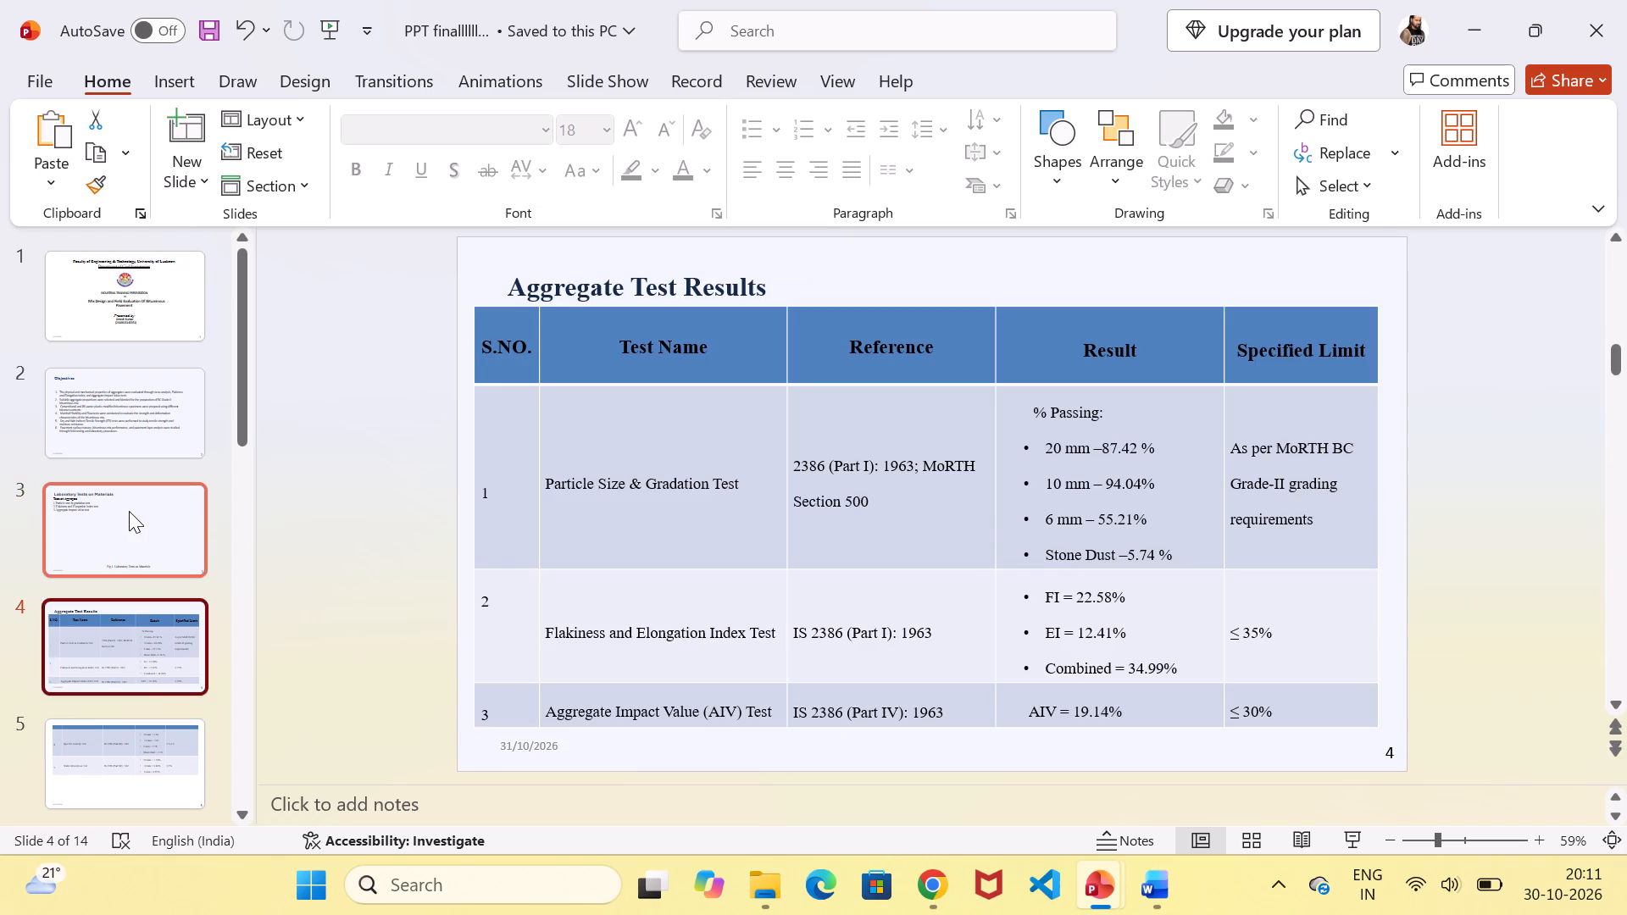
left_click(129, 511)
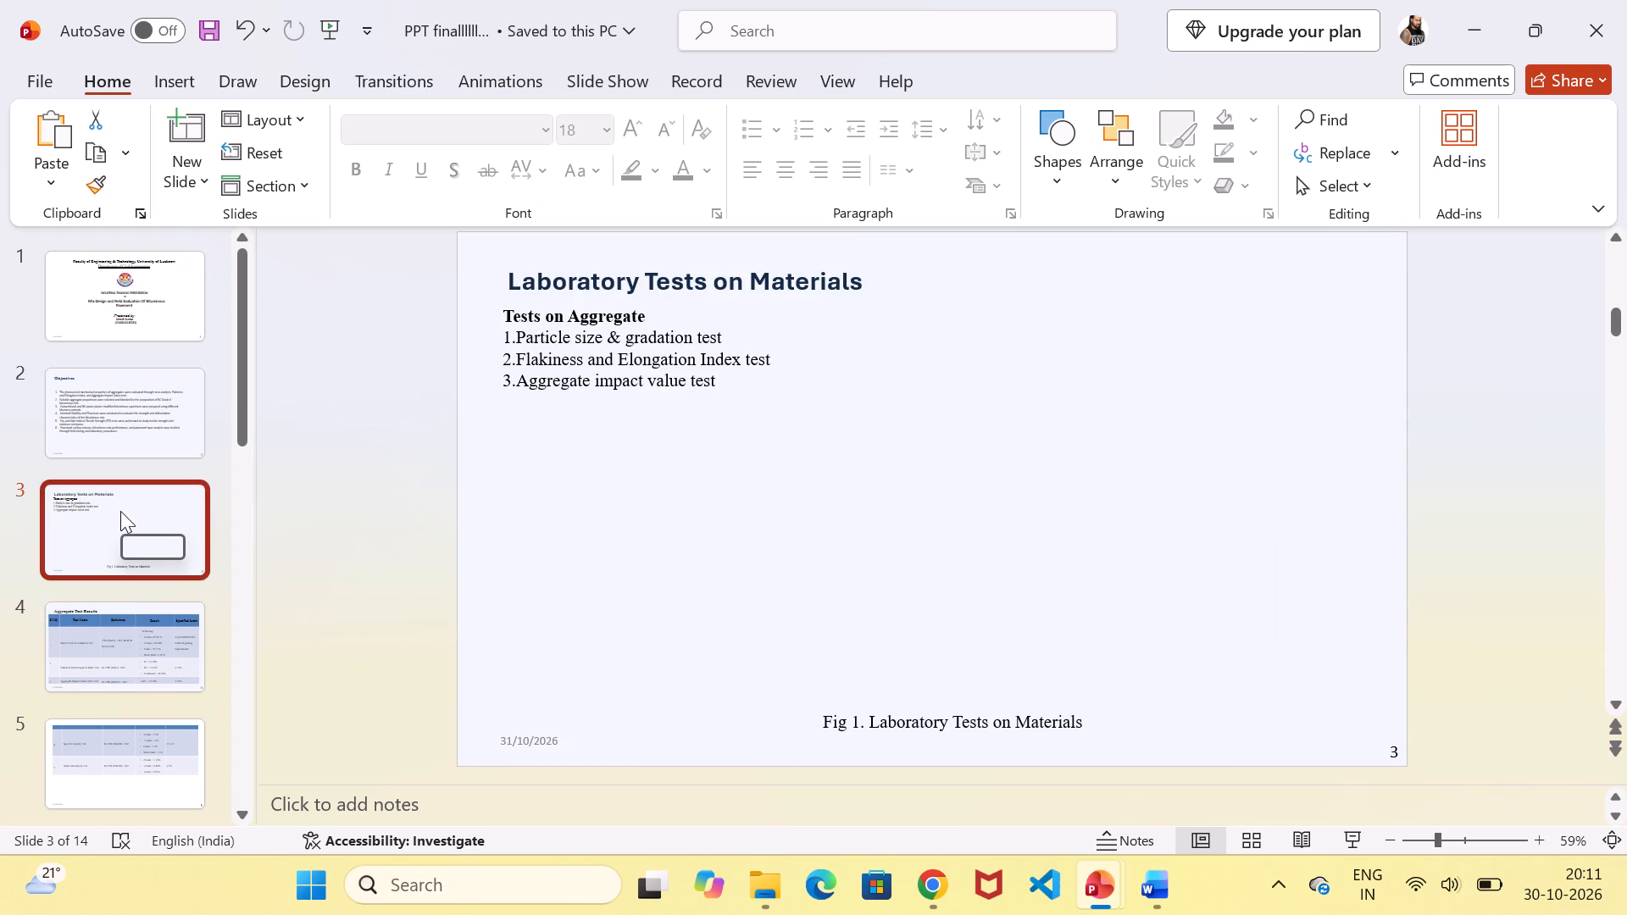
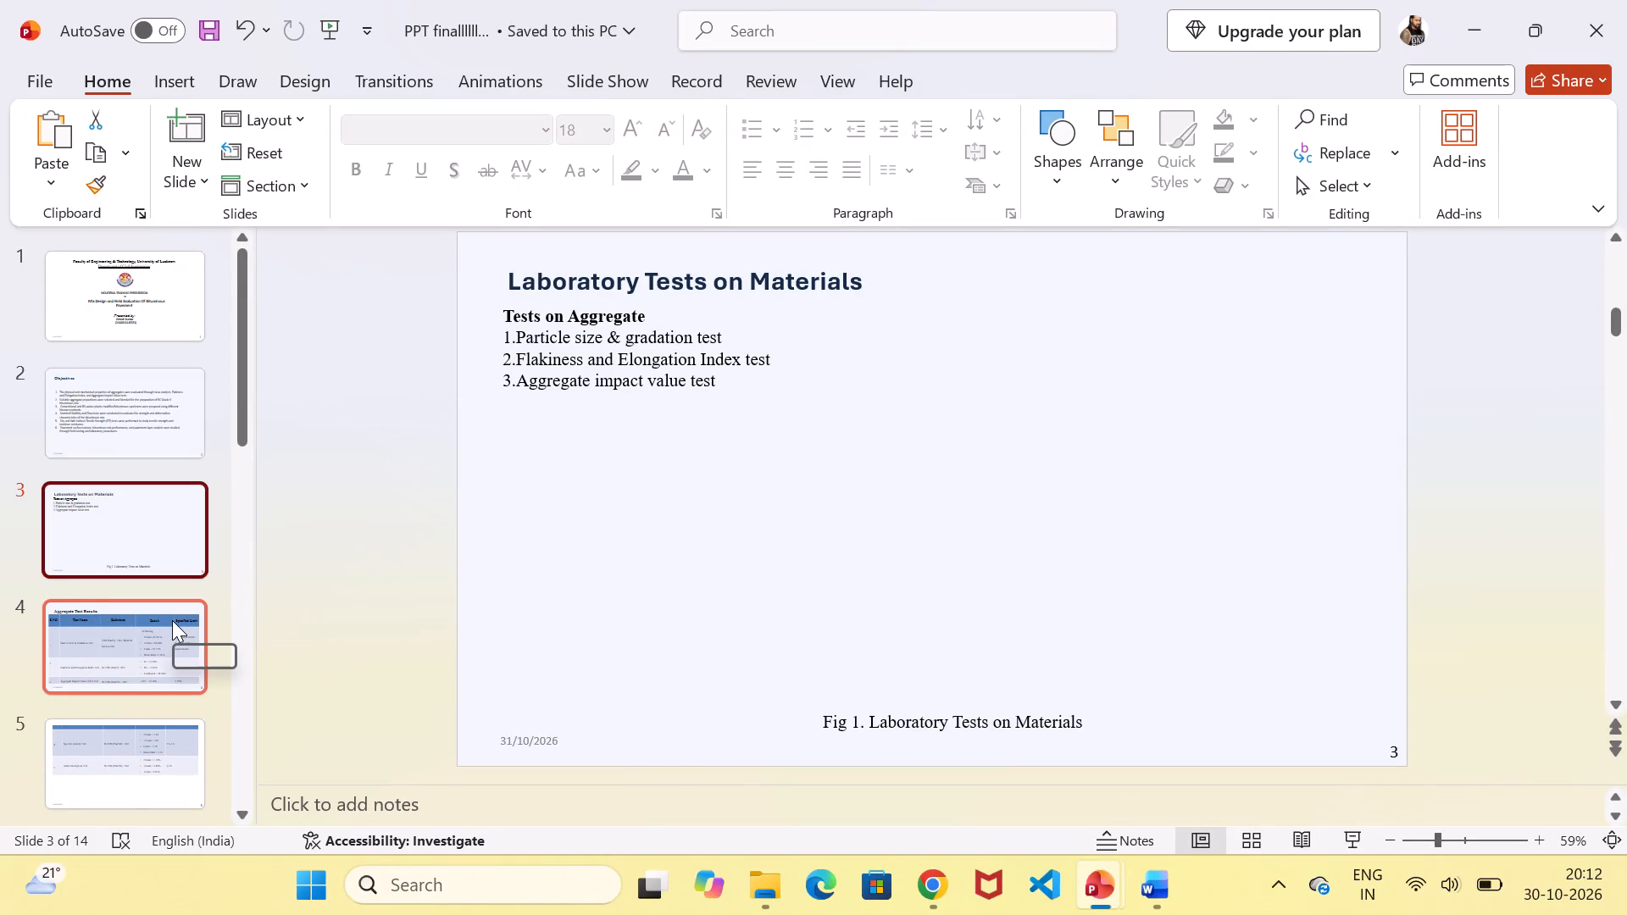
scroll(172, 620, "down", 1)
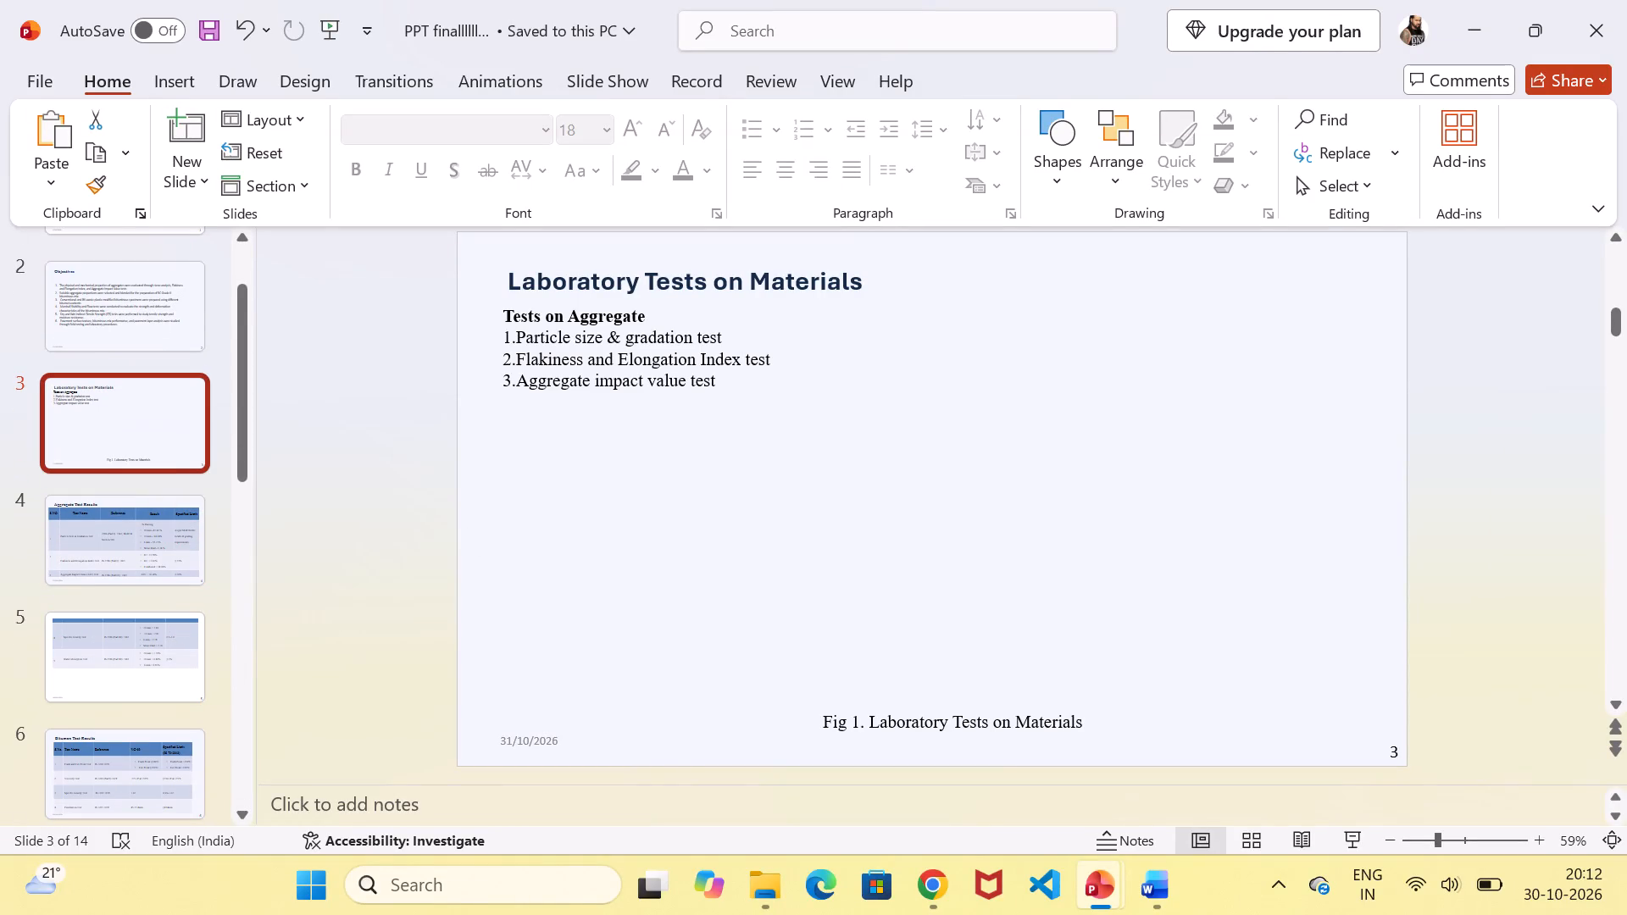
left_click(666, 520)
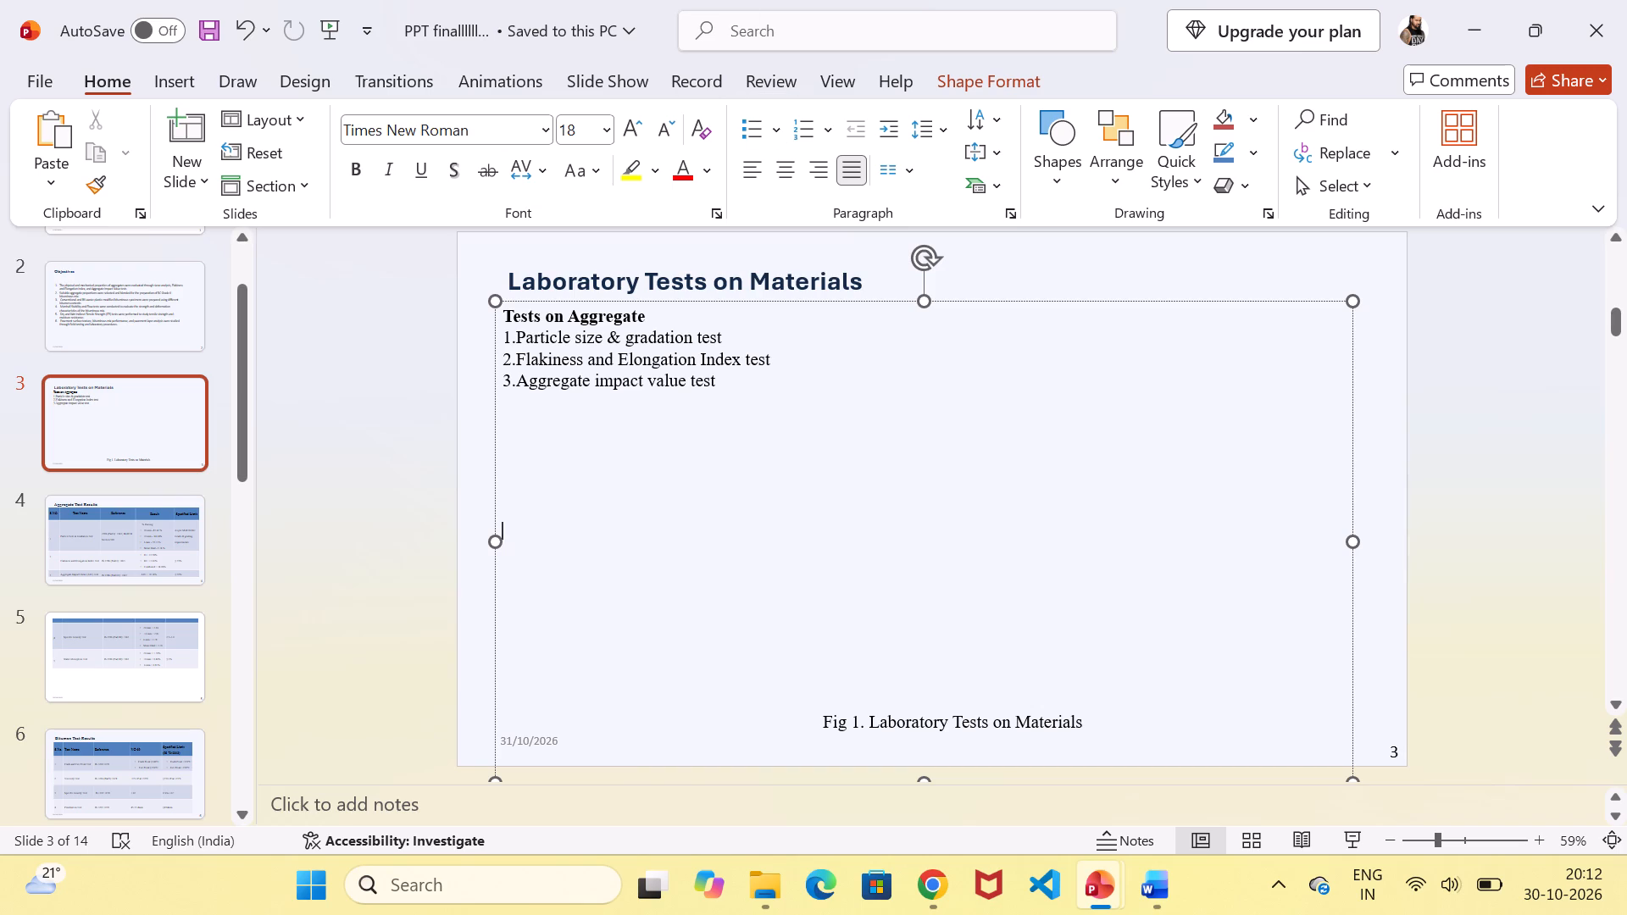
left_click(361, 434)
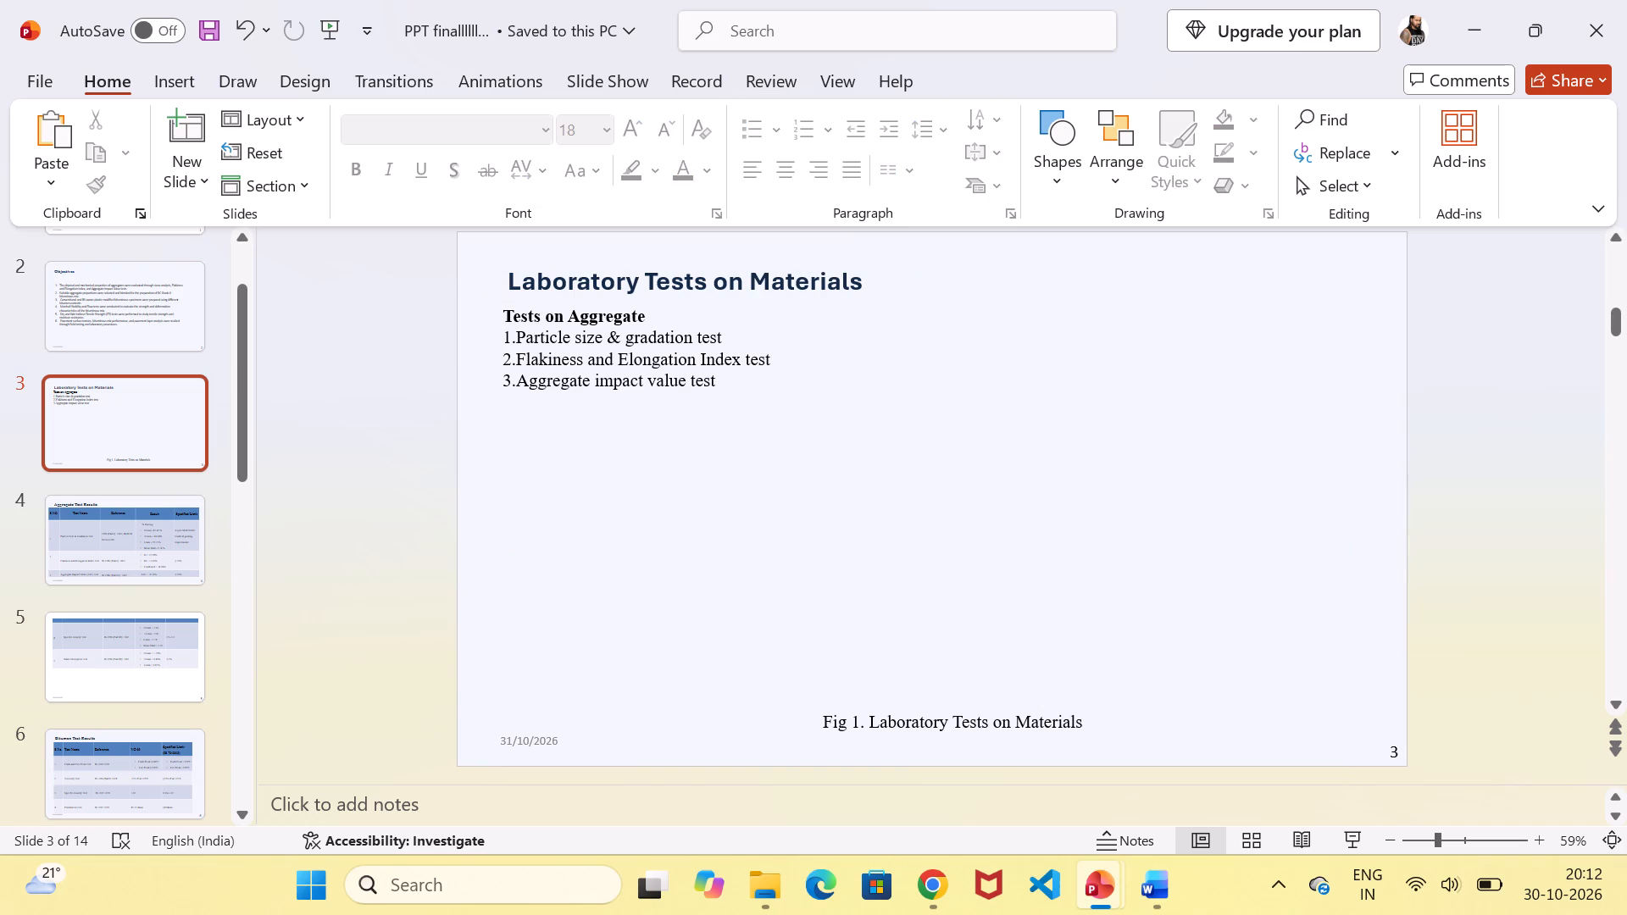